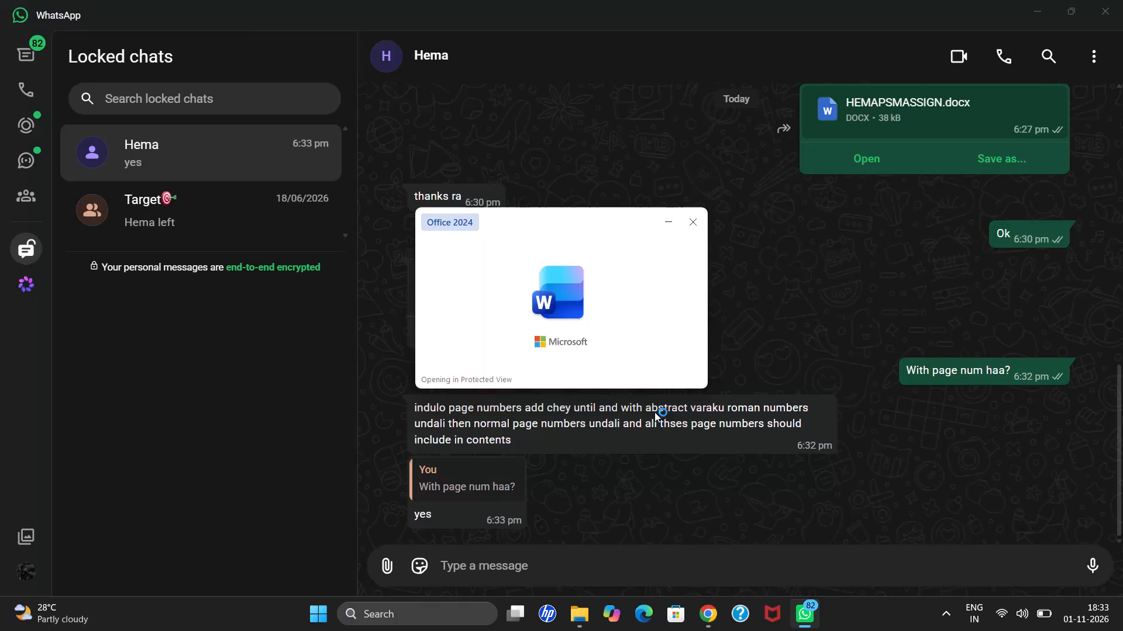
Enable editing for the protected report document hemareportaat2ssp.
{"action": "scroll", "coordinate": [632, 343], "scroll_direction": "down", "scroll_amount": 5}
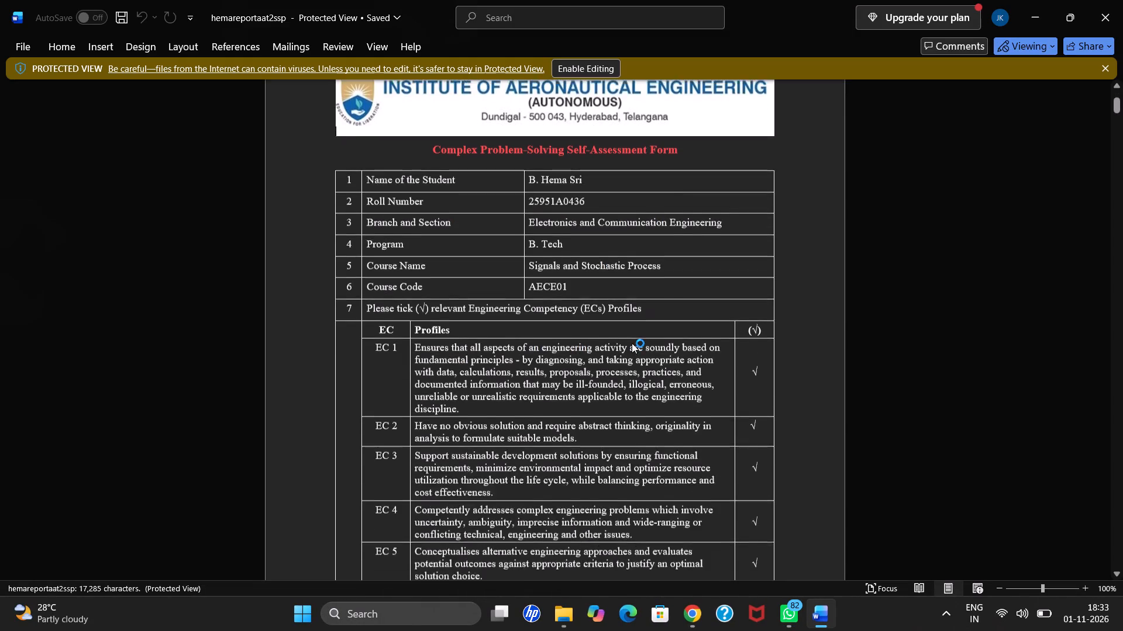
{"action": "scroll", "coordinate": [632, 345], "scroll_direction": "down", "scroll_amount": 20}
{"action": "scroll", "coordinate": [632, 345], "scroll_direction": "down", "scroll_amount": 17}
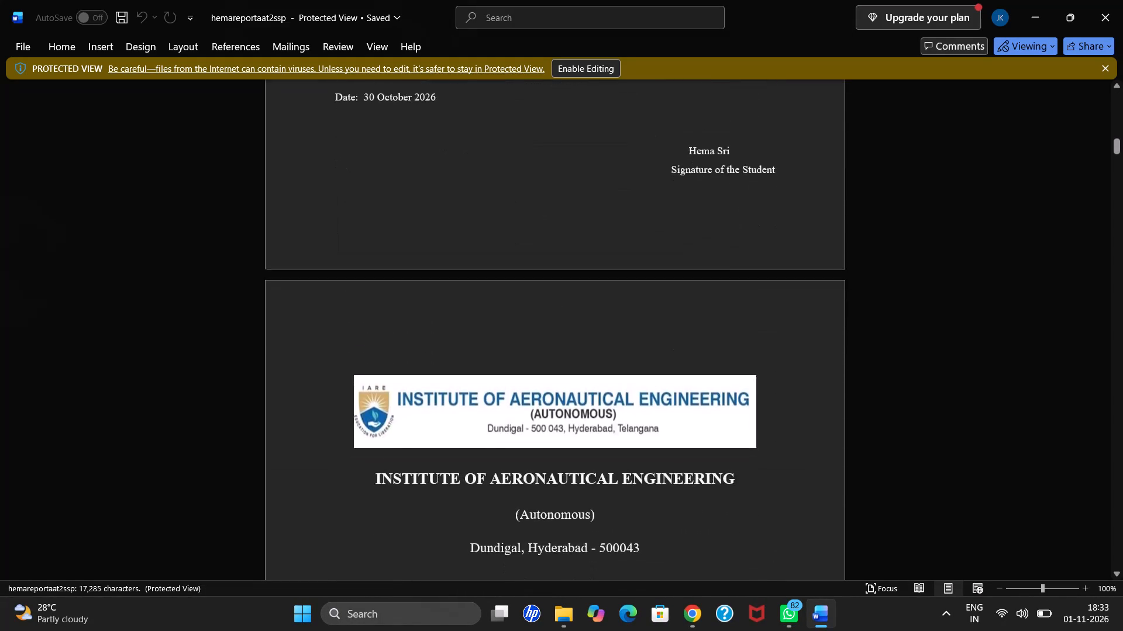
{"action": "scroll", "coordinate": [632, 350], "scroll_direction": "down", "scroll_amount": 20}
{"action": "scroll", "coordinate": [632, 353], "scroll_direction": "down", "scroll_amount": 20}
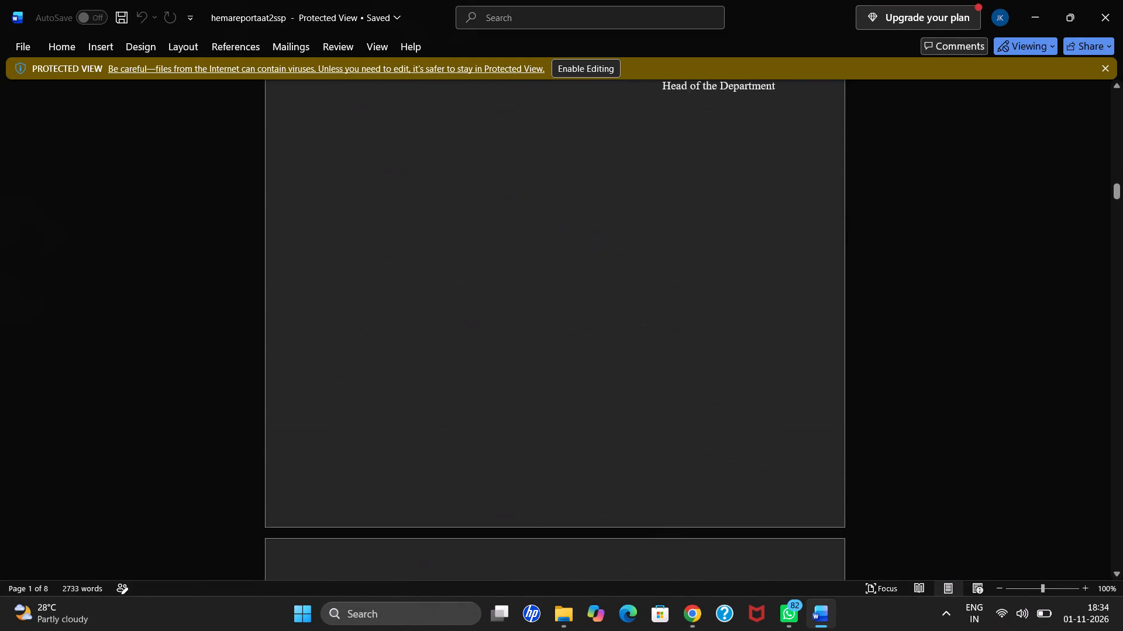
{"action": "scroll", "coordinate": [960, 329], "scroll_direction": "down", "scroll_amount": 2}
{"action": "middle_click", "coordinate": [961, 330]}
{"action": "left_click", "coordinate": [595, 72]}
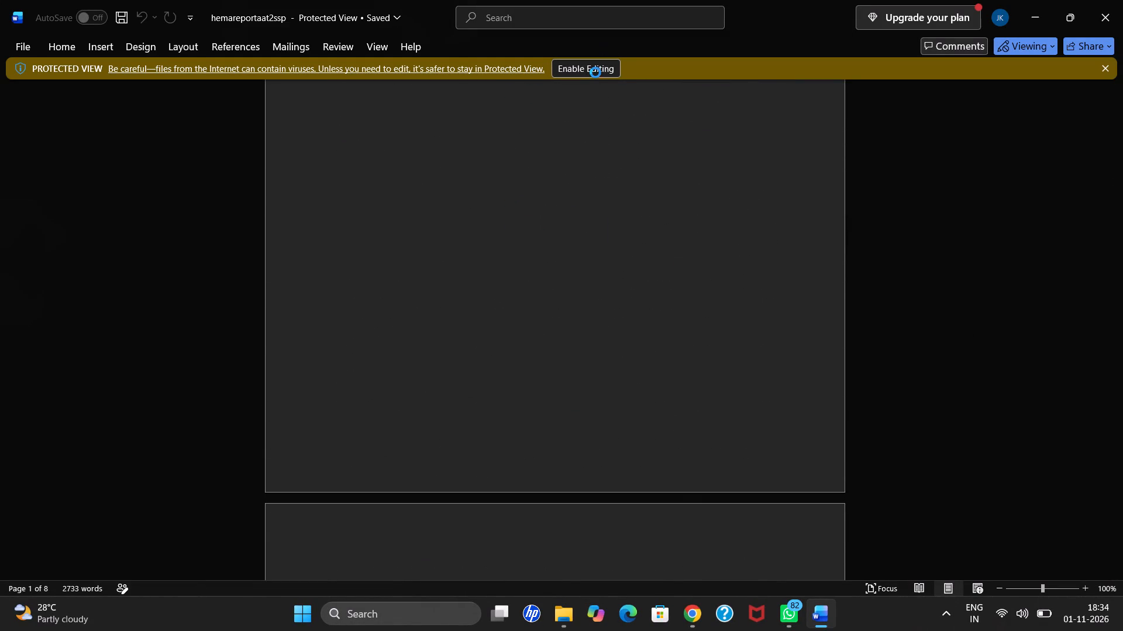
Look through the report's front matter, table of contents and opening chapters to examine its page layout and section order.
{"action": "middle_click", "coordinate": [908, 260]}
{"action": "scroll", "coordinate": [908, 260], "scroll_direction": "down", "scroll_amount": 1}
{"action": "scroll", "coordinate": [908, 260], "scroll_direction": "up", "scroll_amount": 1}
{"action": "scroll", "coordinate": [908, 261], "scroll_direction": "down", "scroll_amount": 1}
{"action": "middle_click", "coordinate": [908, 261]}
{"action": "scroll", "coordinate": [908, 262], "scroll_direction": "down", "scroll_amount": 1}
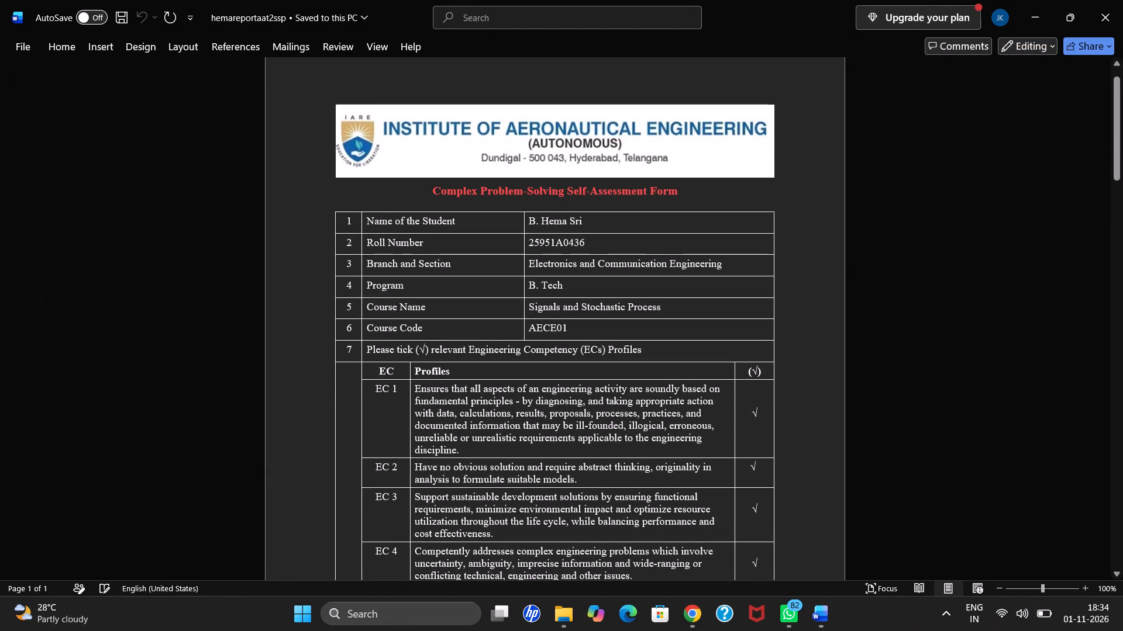
{"action": "middle_click", "coordinate": [901, 456]}
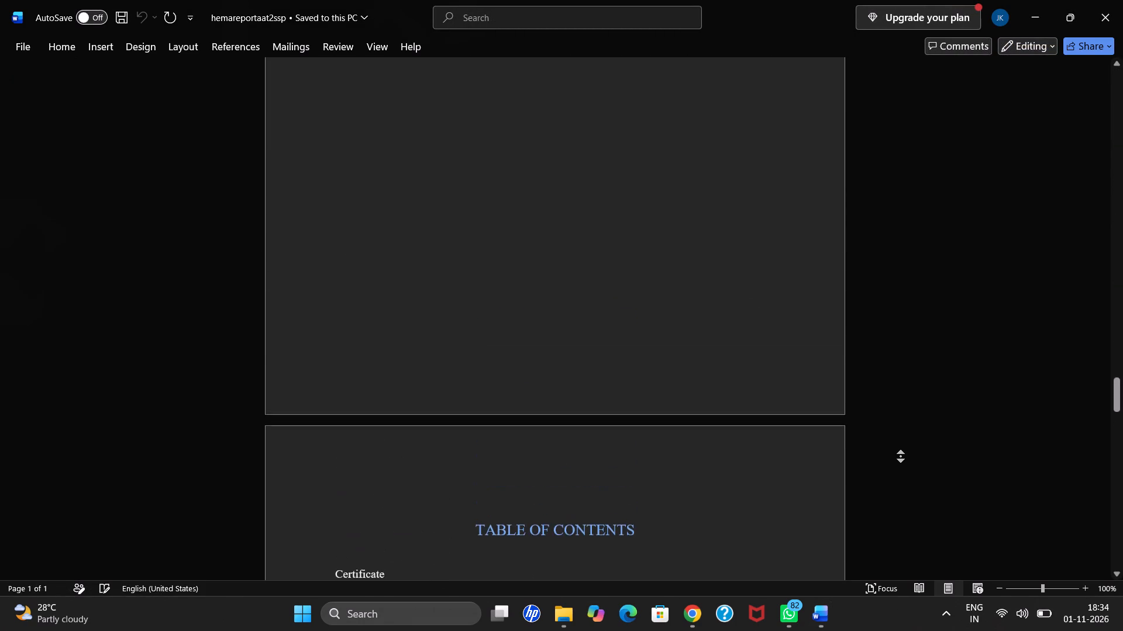
{"action": "middle_click", "coordinate": [873, 548]}
{"action": "scroll", "coordinate": [873, 546], "scroll_direction": "down", "scroll_amount": 1}
{"action": "scroll", "coordinate": [850, 325], "scroll_direction": "down", "scroll_amount": 3}
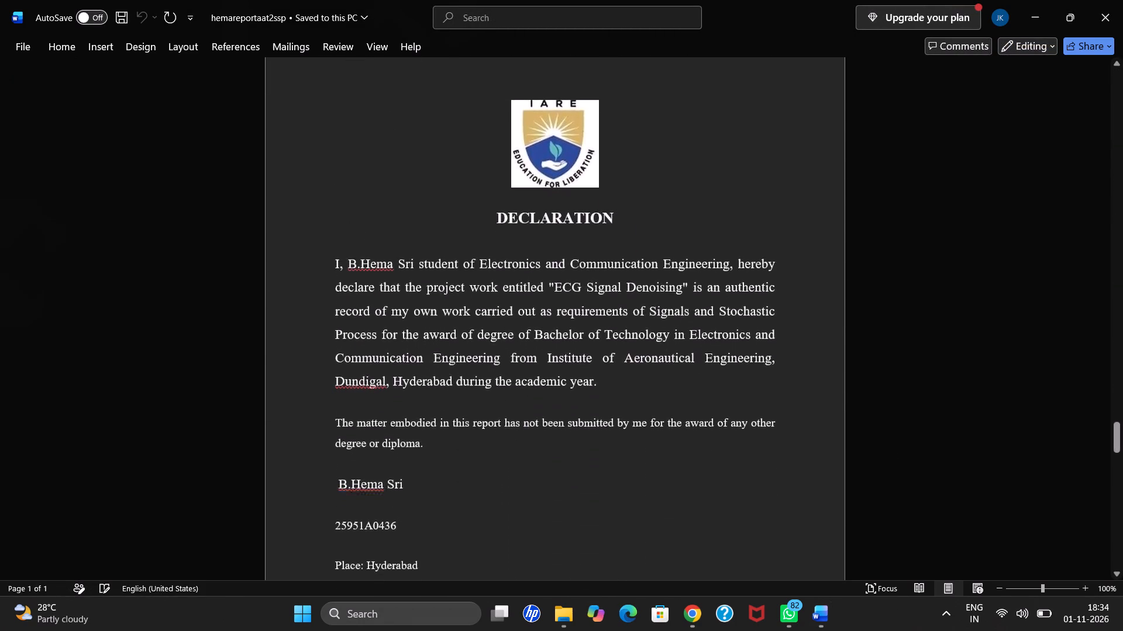
{"action": "scroll", "coordinate": [850, 325], "scroll_direction": "down", "scroll_amount": 11}
{"action": "scroll", "coordinate": [850, 325], "scroll_direction": "down", "scroll_amount": 20}
{"action": "scroll", "coordinate": [850, 325], "scroll_direction": "down", "scroll_amount": 10}
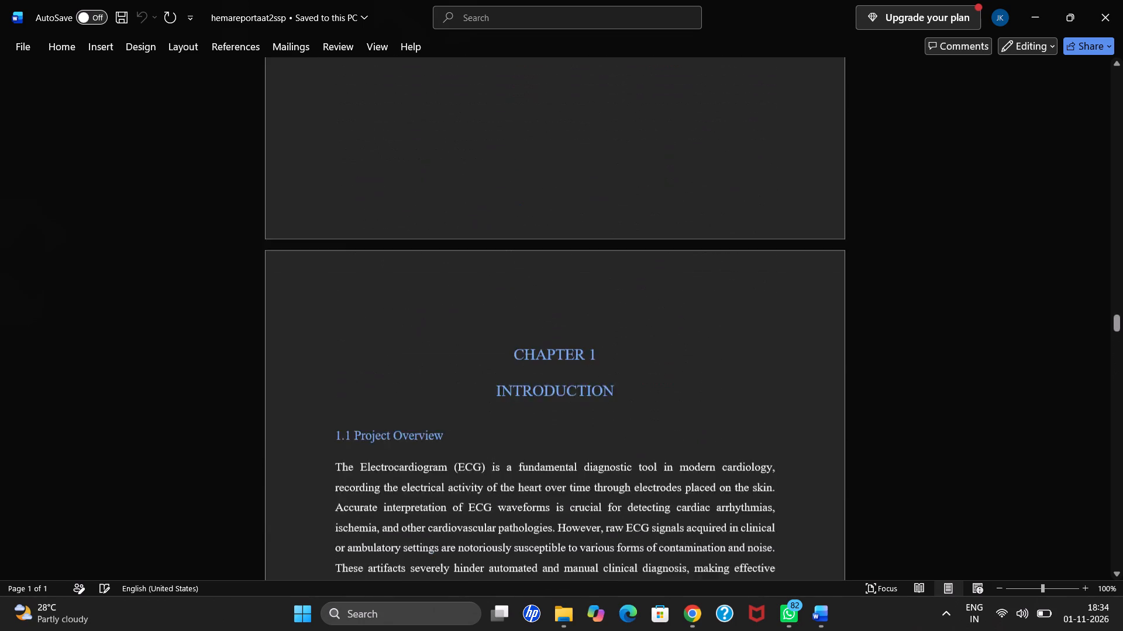
{"action": "scroll", "coordinate": [845, 361], "scroll_direction": "down", "scroll_amount": 20}
{"action": "scroll", "coordinate": [845, 360], "scroll_direction": "down", "scroll_amount": 10}
{"action": "scroll", "coordinate": [845, 363], "scroll_direction": "down", "scroll_amount": 20}
{"action": "scroll", "coordinate": [845, 363], "scroll_direction": "down", "scroll_amount": 1}
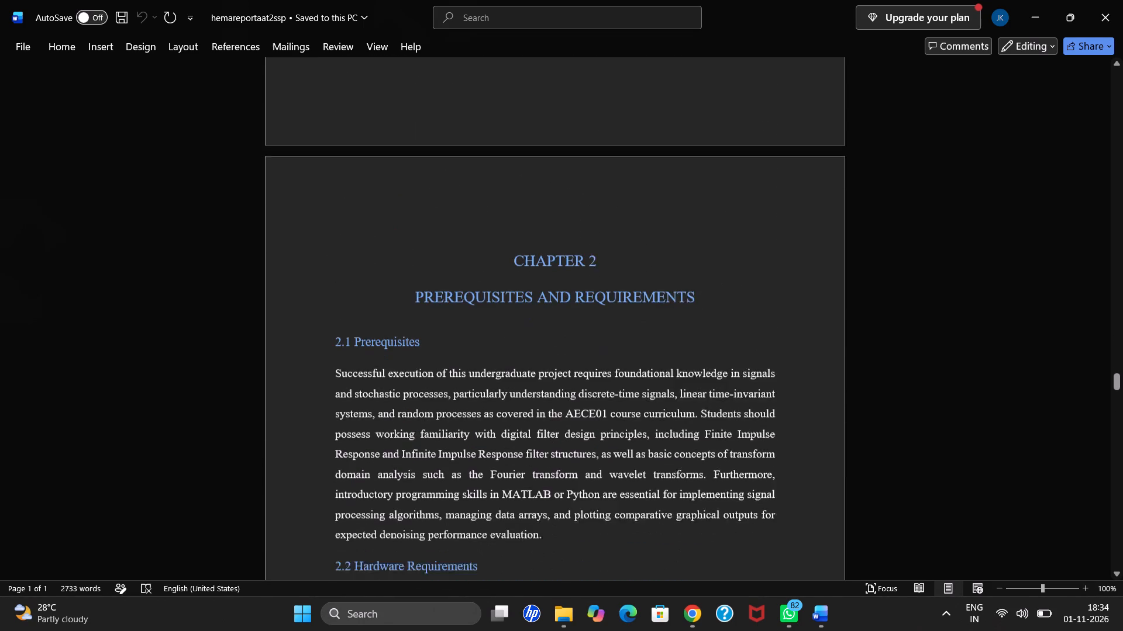
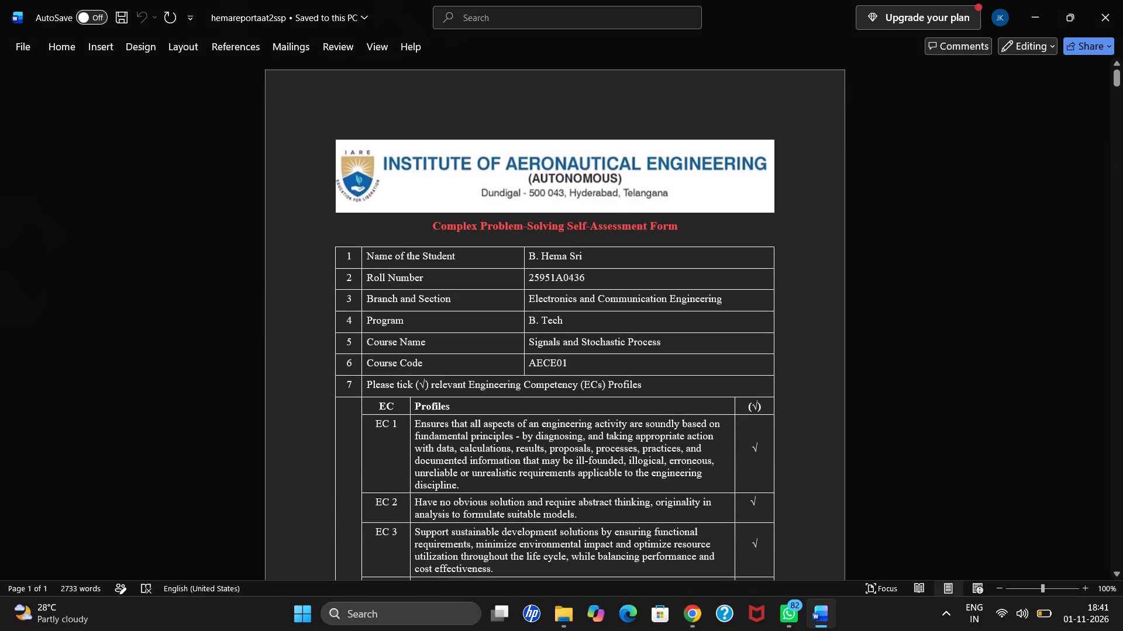
{"action": "scroll", "coordinate": [478, 481], "scroll_direction": "down", "scroll_amount": 12}
{"action": "left_click", "coordinate": [551, 398]}
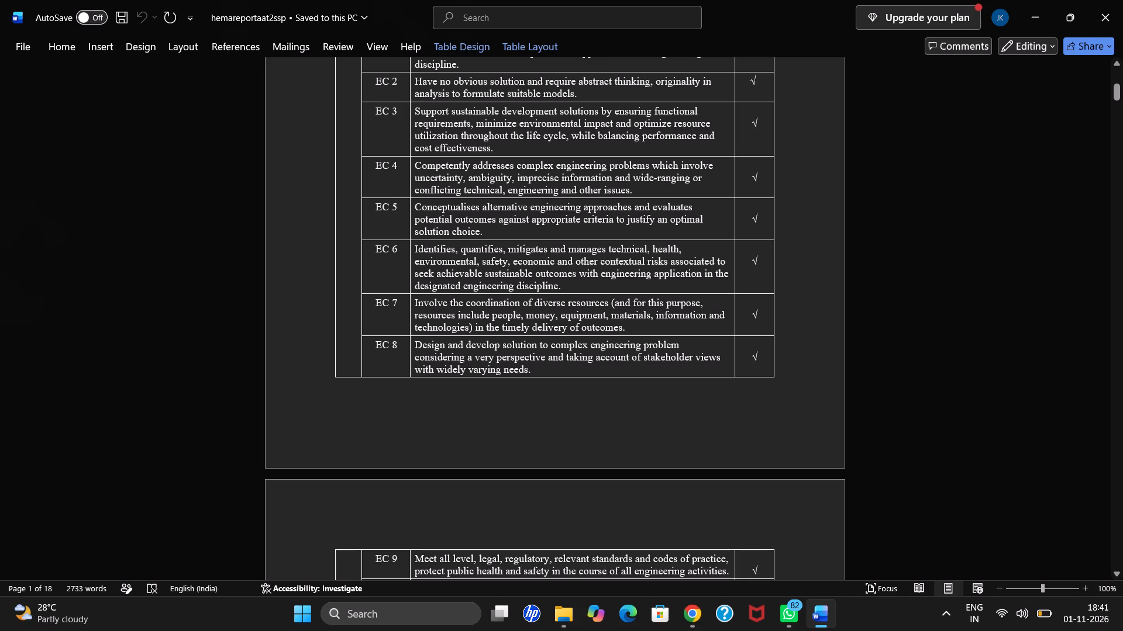
{"action": "left_click_drag", "start_coordinate": [815, 357], "coordinate": [808, 361]}
{"action": "left_click", "coordinate": [789, 373]}
{"action": "left_click", "coordinate": [785, 382]}
{"action": "key", "text": "Down"}
{"action": "key", "text": "Up"}
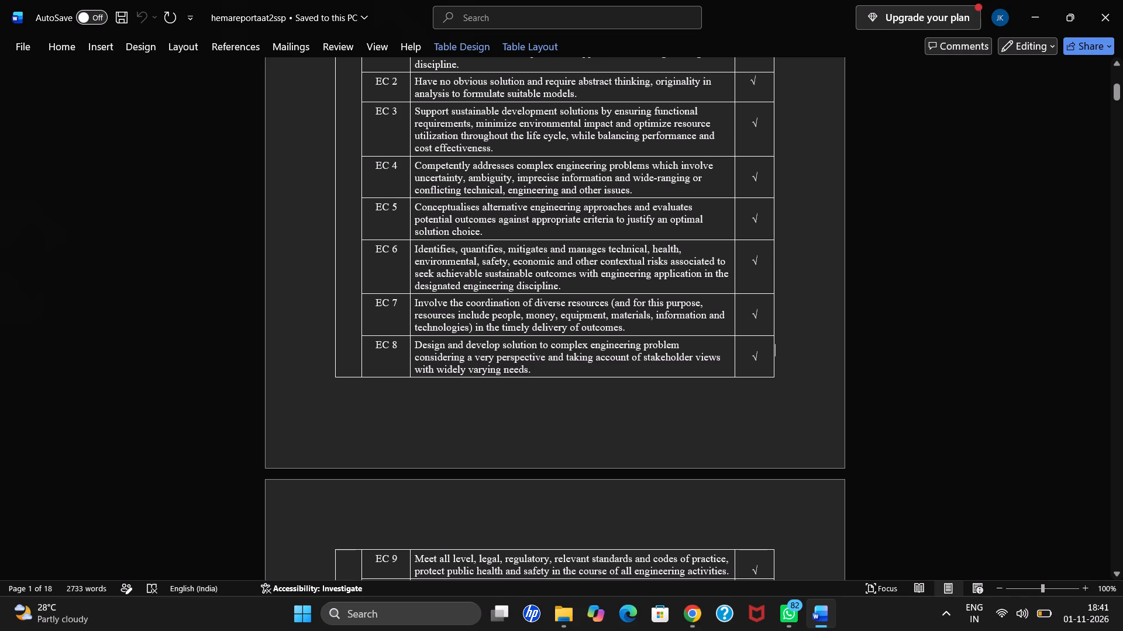
{"action": "double_click", "coordinate": [556, 441]}
{"action": "left_click", "coordinate": [556, 441]}
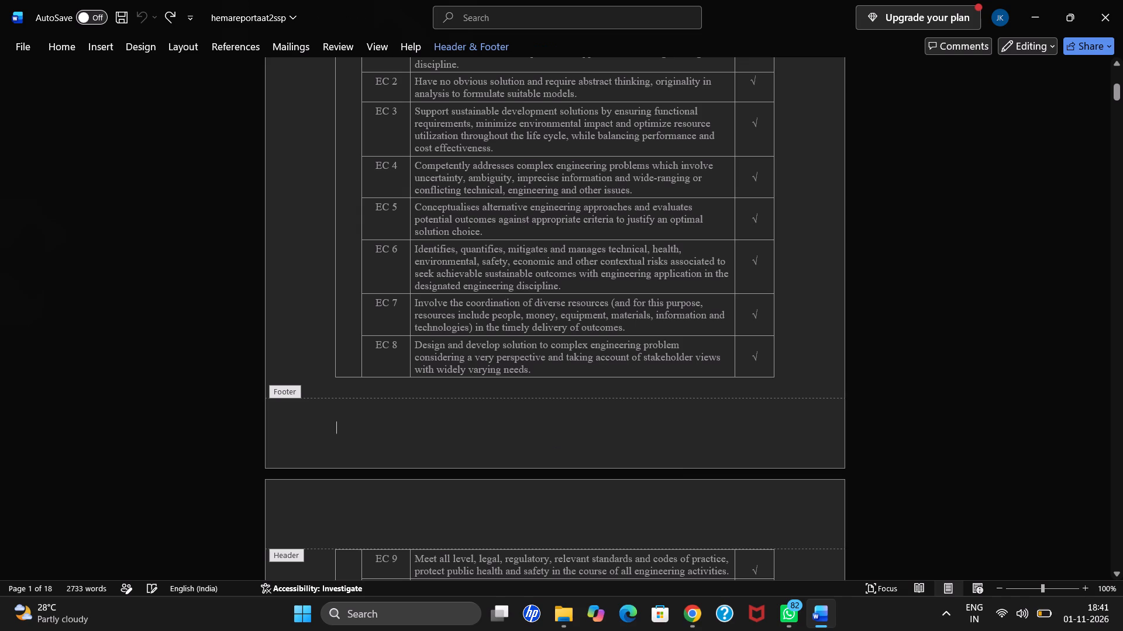
{"action": "key", "text": "space"}
{"action": "key", "text": "space"}
{"action": "key", "text": "space"}
{"action": "key", "text": "space"}
{"action": "key", "text": "space"}
{"action": "key", "text": "space"}
{"action": "key", "text": "space"}
{"action": "key", "text": "space"}
{"action": "key", "text": "space"}
{"action": "key", "text": "space"}
{"action": "key", "text": "space"}
{"action": "key", "text": "space"}
{"action": "key", "text": "space"}
{"action": "key", "text": "space"}
{"action": "key", "text": "space"}
{"action": "key", "text": "space"}
{"action": "key", "text": "space"}
{"action": "key", "text": "space"}
{"action": "key", "text": "space"}
{"action": "key", "text": "space"}
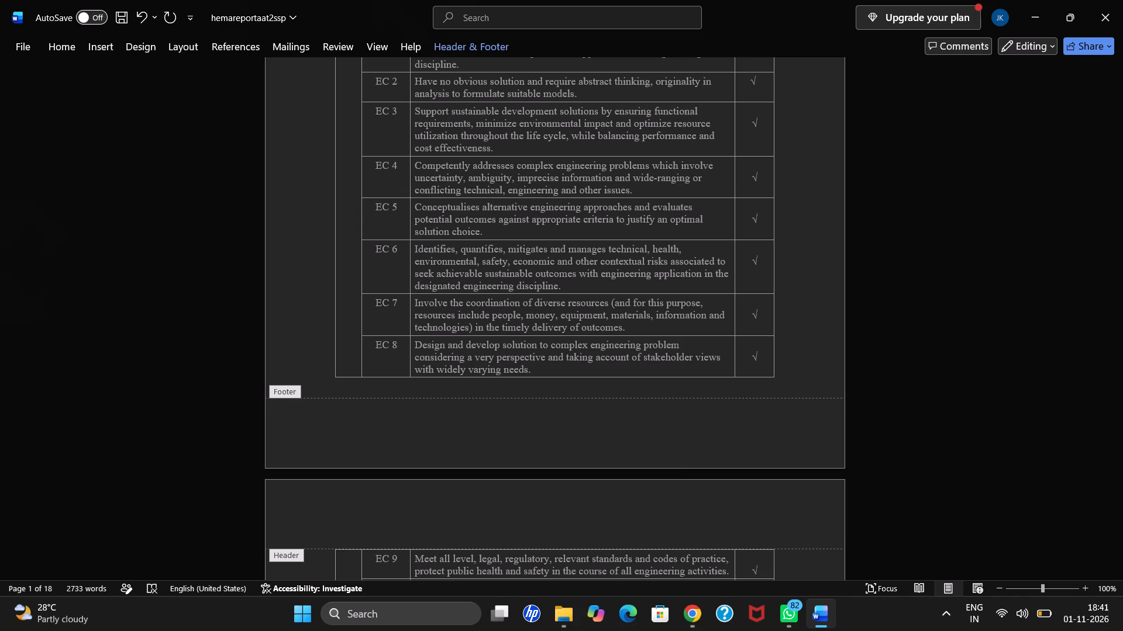
{"action": "key", "text": "shift+i"}
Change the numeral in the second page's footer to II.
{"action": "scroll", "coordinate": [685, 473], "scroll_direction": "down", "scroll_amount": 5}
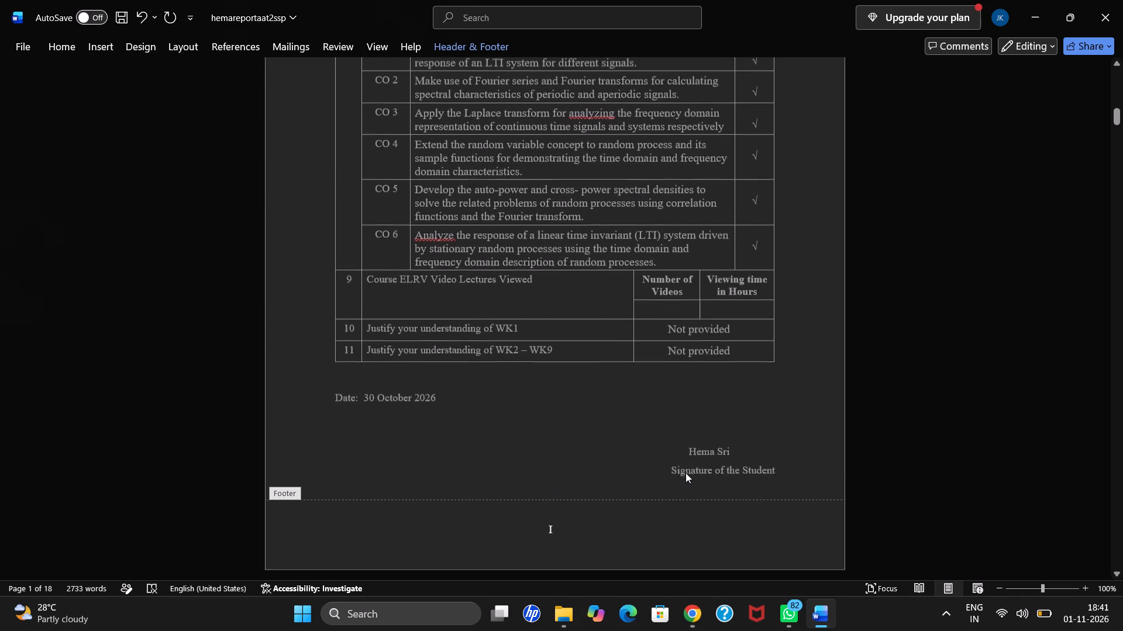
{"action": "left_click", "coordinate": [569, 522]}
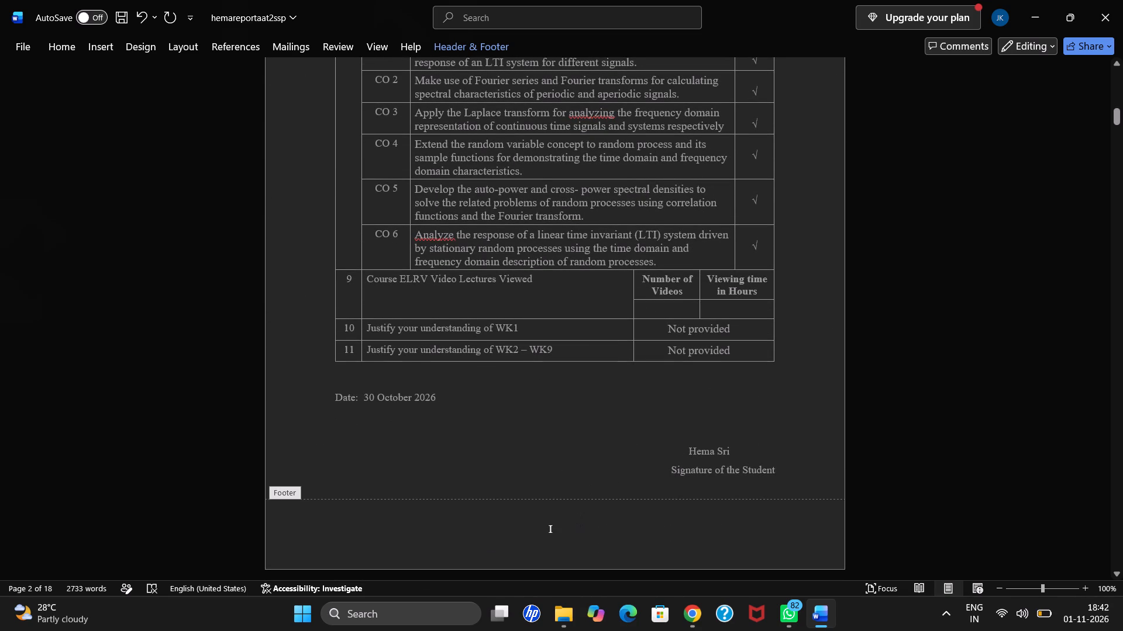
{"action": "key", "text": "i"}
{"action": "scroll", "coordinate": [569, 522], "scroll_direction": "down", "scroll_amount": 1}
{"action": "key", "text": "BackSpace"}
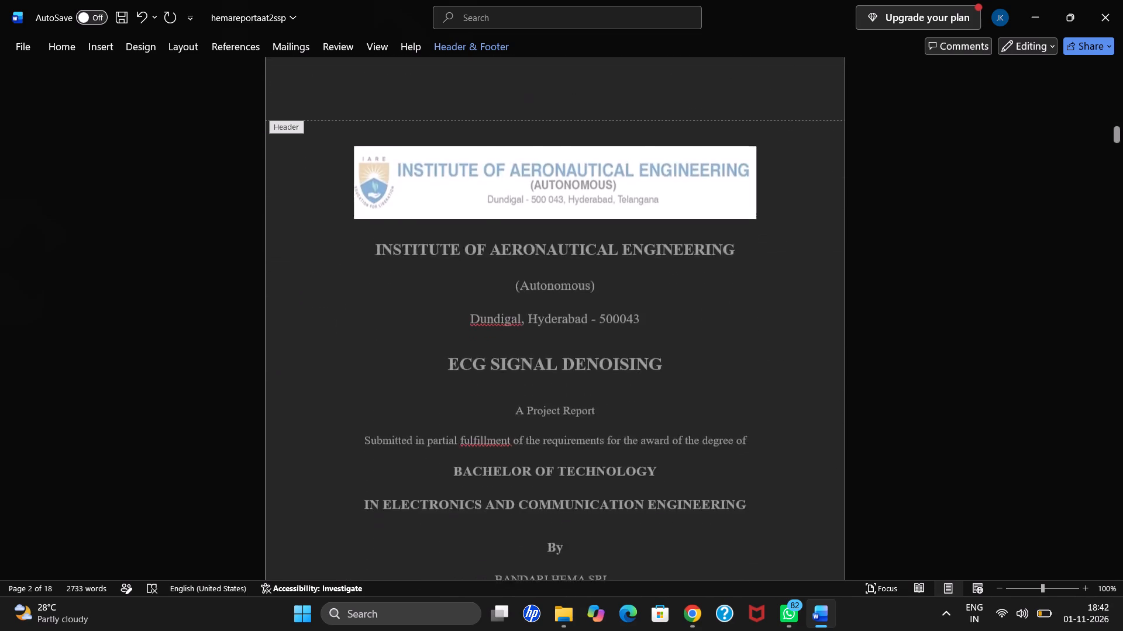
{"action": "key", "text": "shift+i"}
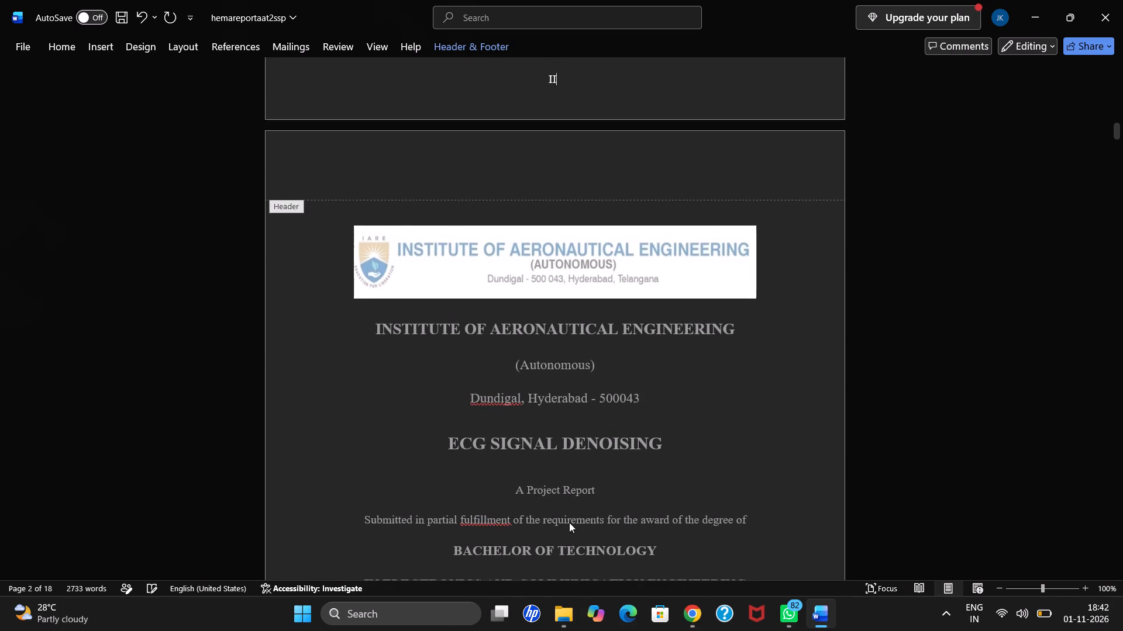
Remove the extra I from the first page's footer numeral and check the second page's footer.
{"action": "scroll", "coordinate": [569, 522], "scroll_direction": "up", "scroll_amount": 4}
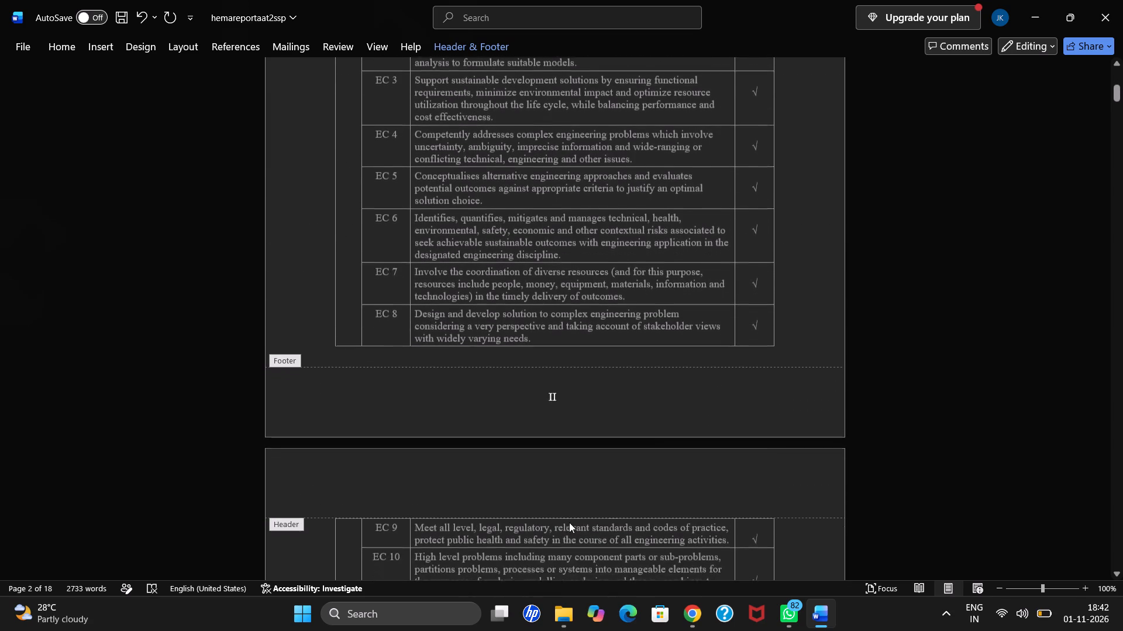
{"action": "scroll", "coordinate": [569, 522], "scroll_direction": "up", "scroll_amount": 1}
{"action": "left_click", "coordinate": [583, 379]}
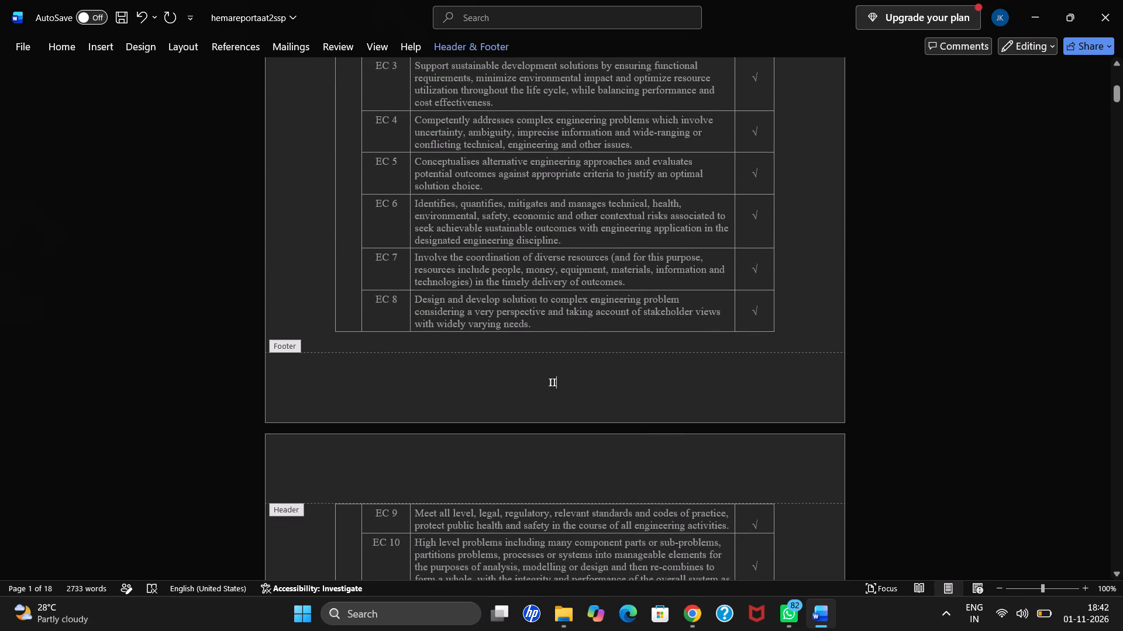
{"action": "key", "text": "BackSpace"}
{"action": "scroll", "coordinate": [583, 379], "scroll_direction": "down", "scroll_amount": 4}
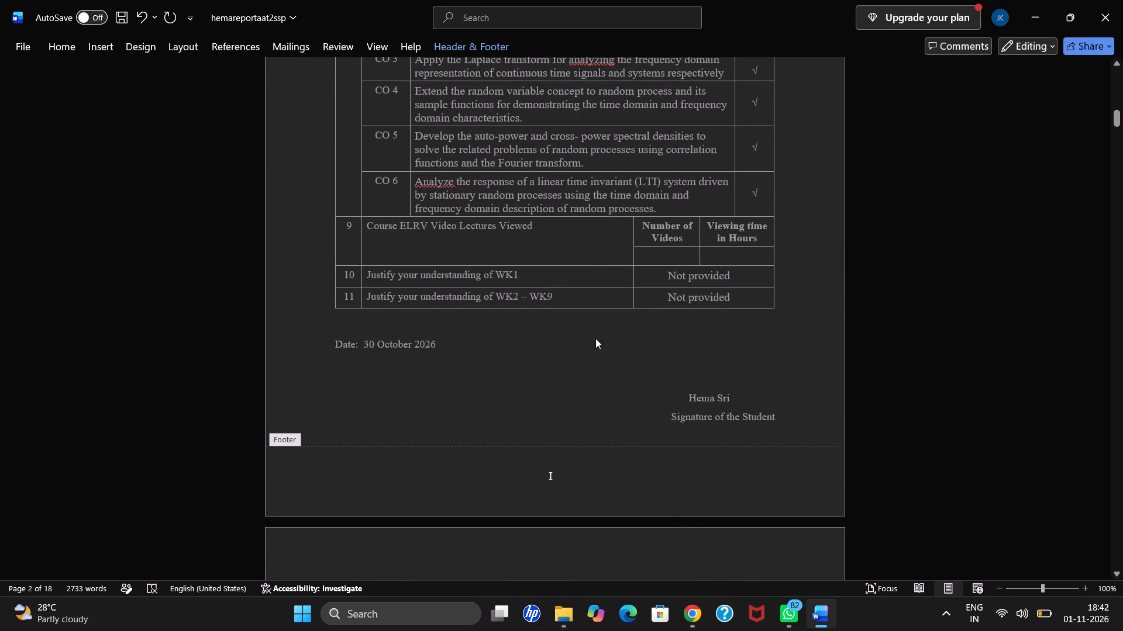
Delete the manually entered Roman numeral from the second page's footer and close footer editing.
{"action": "key", "text": "BackSpace"}
{"action": "left_click", "coordinate": [1019, 183]}
{"action": "key", "text": "Escape"}
{"action": "scroll", "coordinate": [547, 319], "scroll_direction": "up", "scroll_amount": 2}
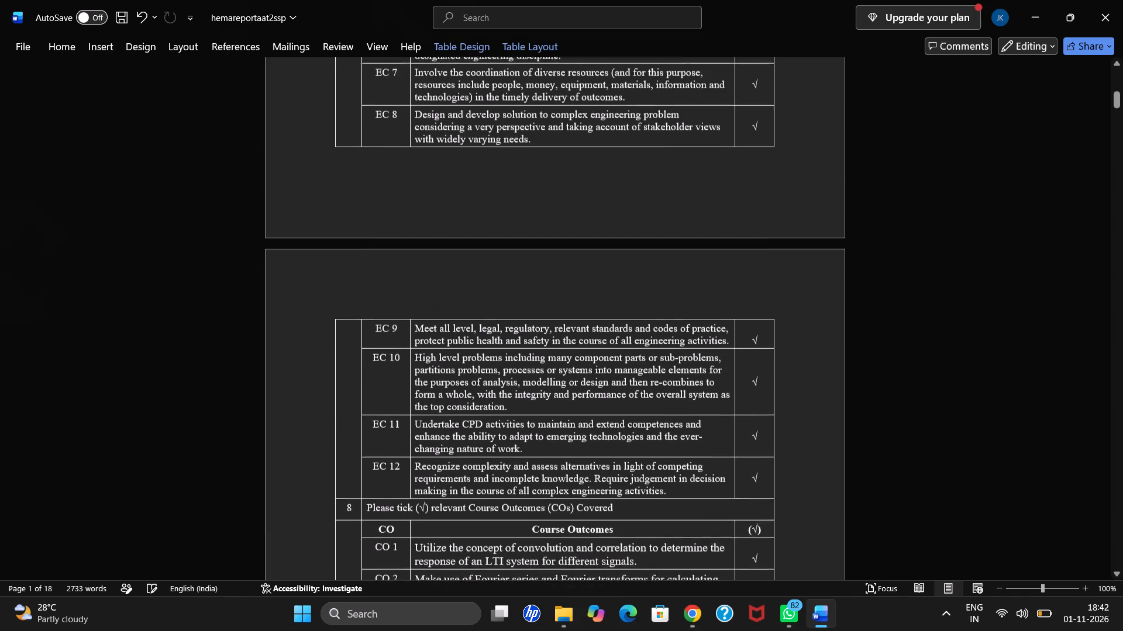
{"action": "scroll", "coordinate": [563, 238], "scroll_direction": "down", "scroll_amount": 5}
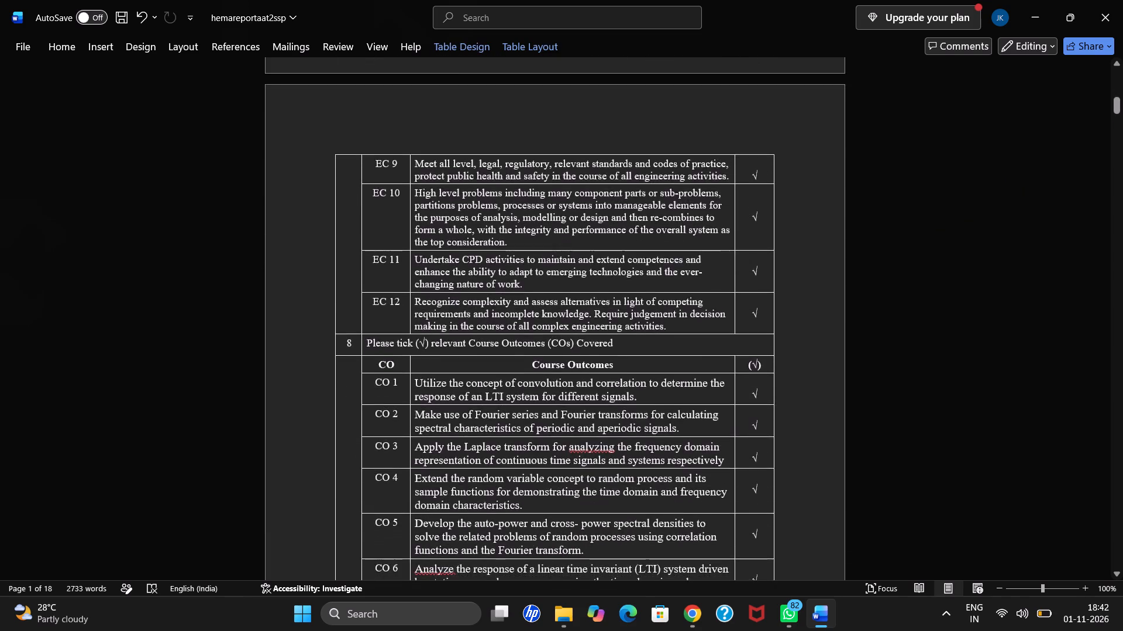
{"action": "scroll", "coordinate": [563, 230], "scroll_direction": "down", "scroll_amount": 8}
{"action": "scroll", "coordinate": [558, 485], "scroll_direction": "down", "scroll_amount": 4}
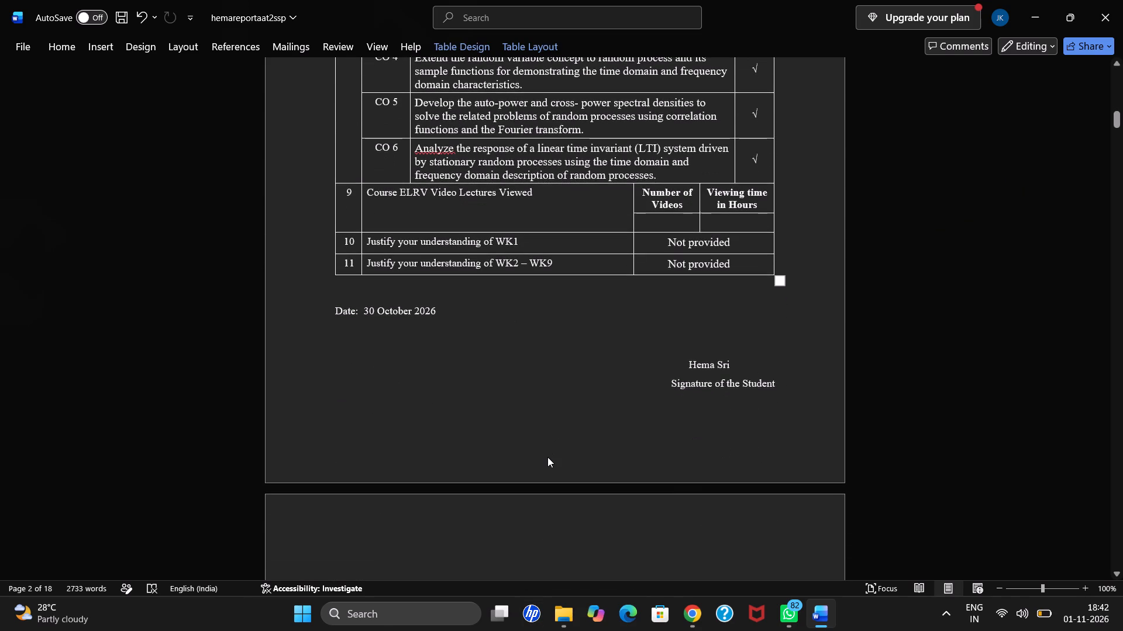
Insert automatic page numbers centred at the bottom of the page using the Plain Number 2 style.
{"action": "left_click_drag", "start_coordinate": [547, 457], "coordinate": [509, 110]}
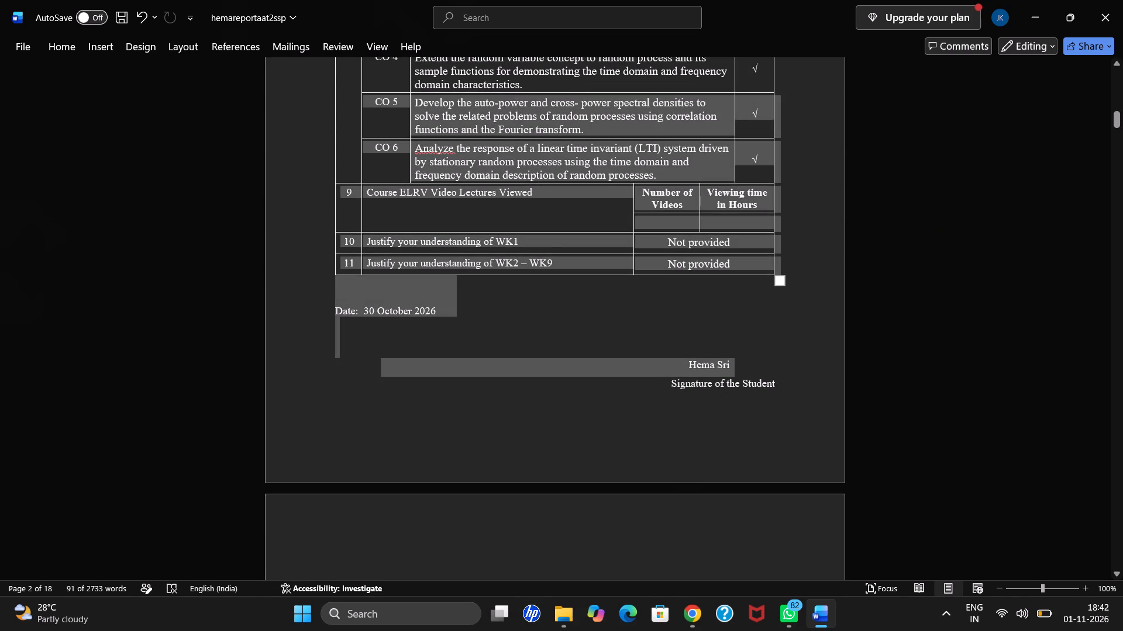
{"action": "left_click_drag", "start_coordinate": [87, 93], "coordinate": [99, 80]}
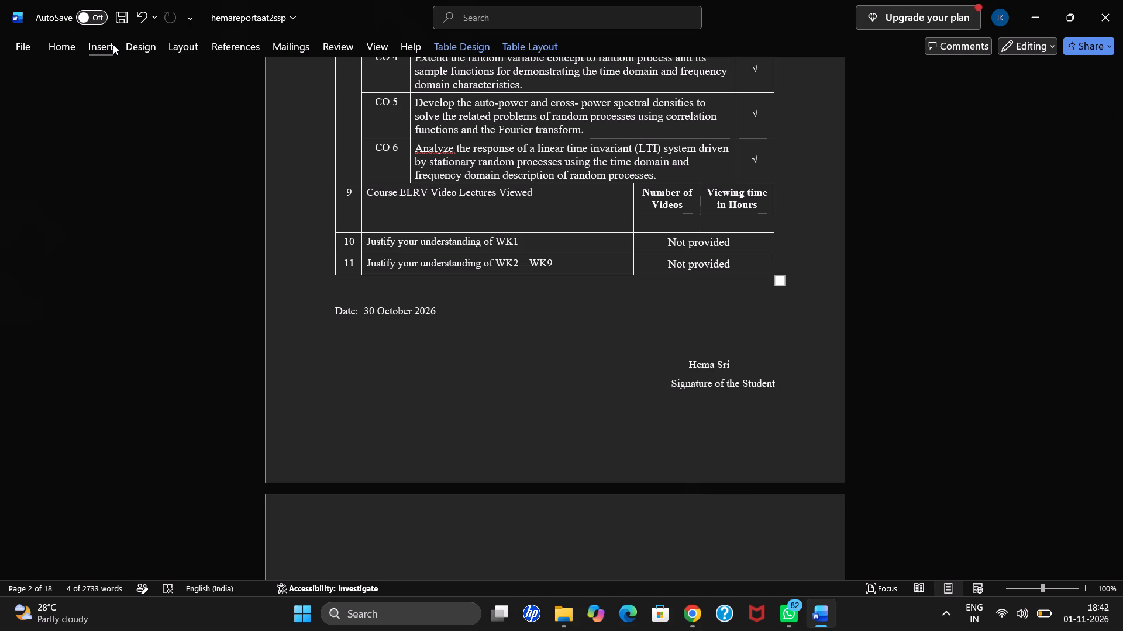
{"action": "left_click", "coordinate": [112, 45]}
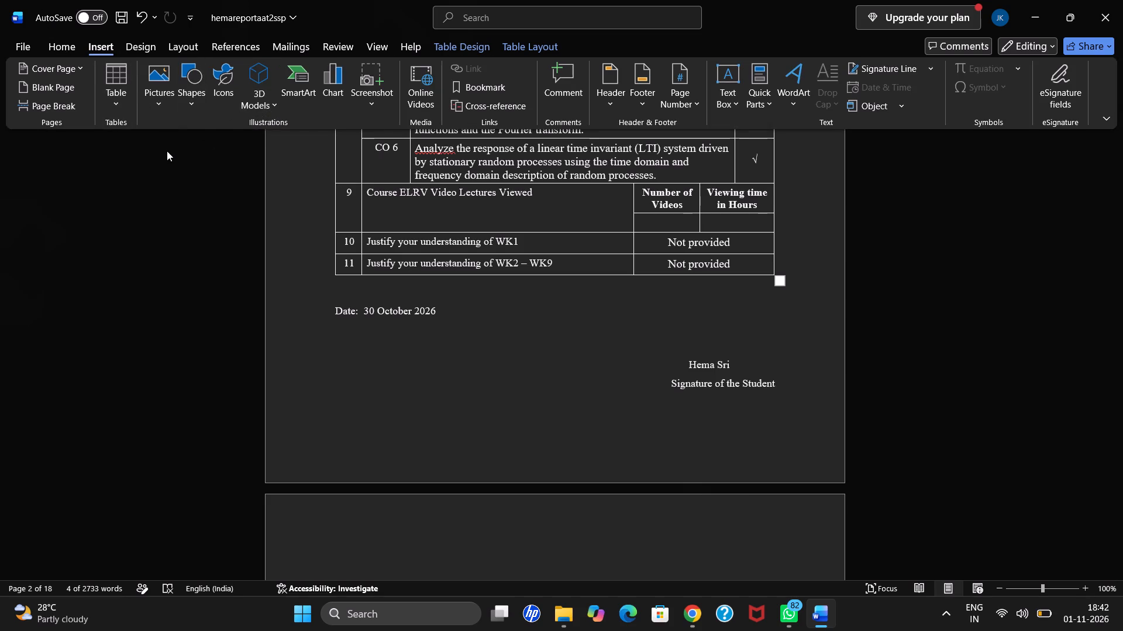
{"action": "left_click_drag", "start_coordinate": [167, 151], "coordinate": [175, 151]}
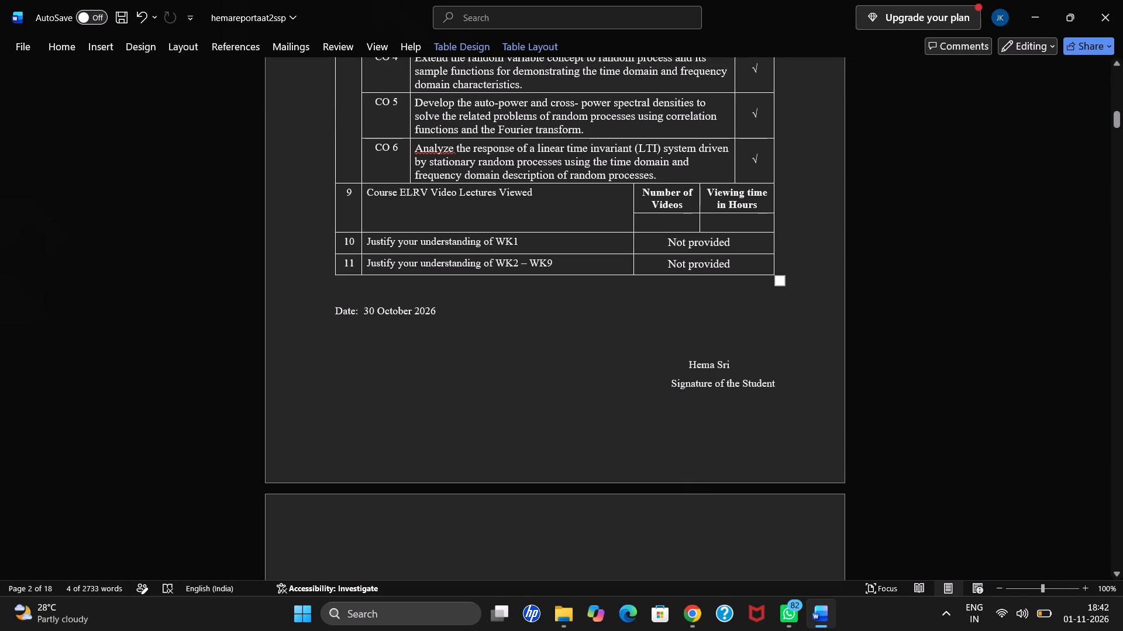
{"action": "left_click", "coordinate": [105, 44]}
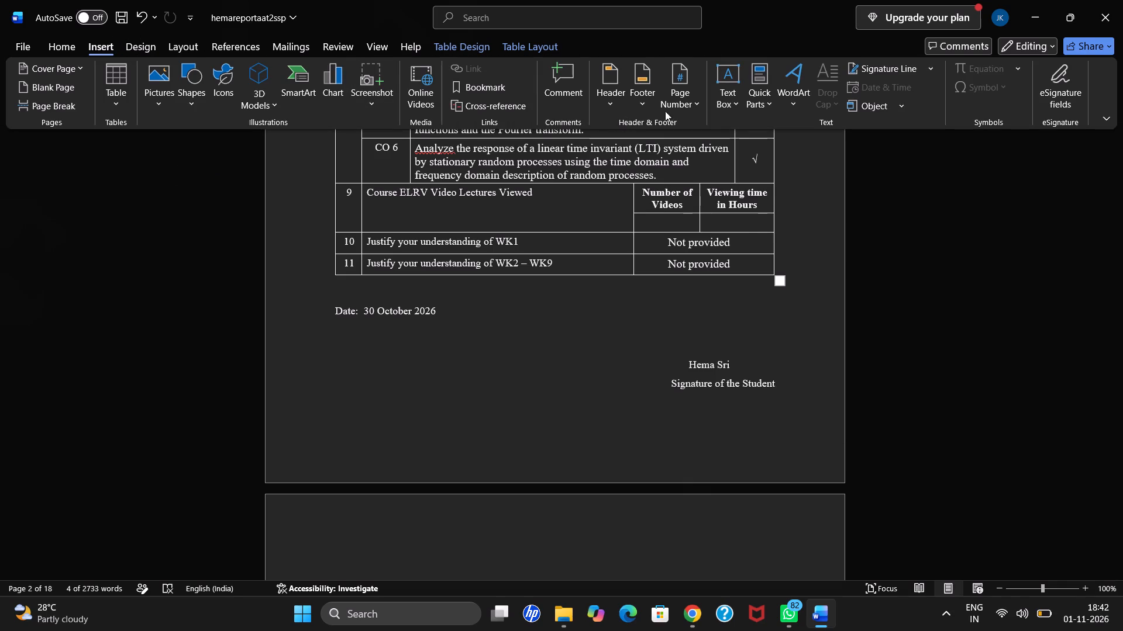
{"action": "left_click", "coordinate": [676, 108]}
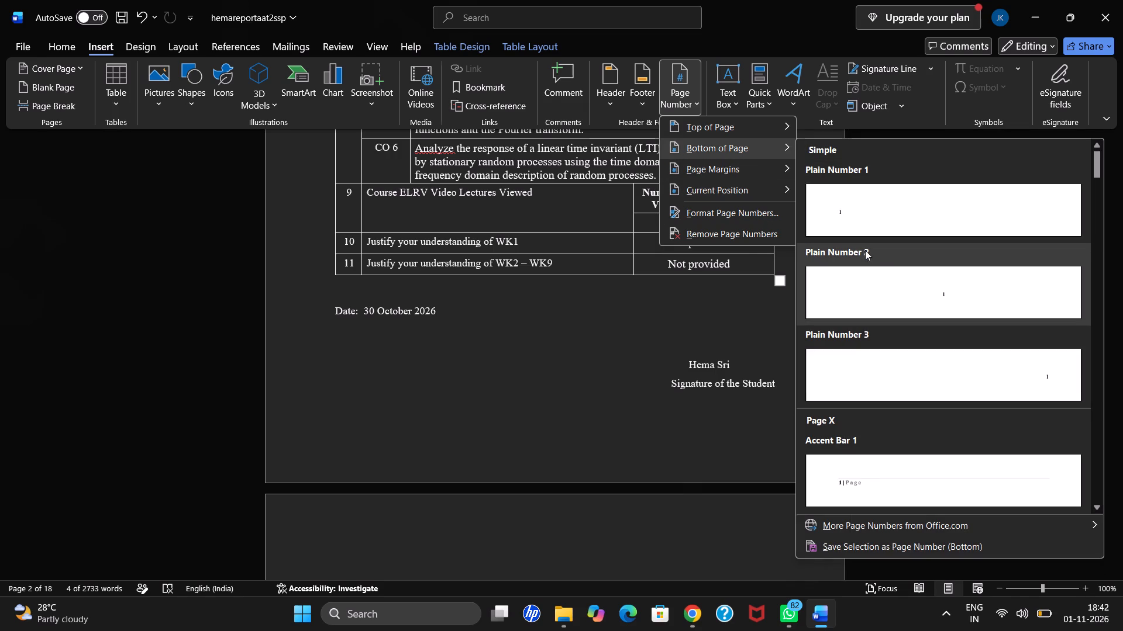
{"action": "left_click", "coordinate": [887, 296]}
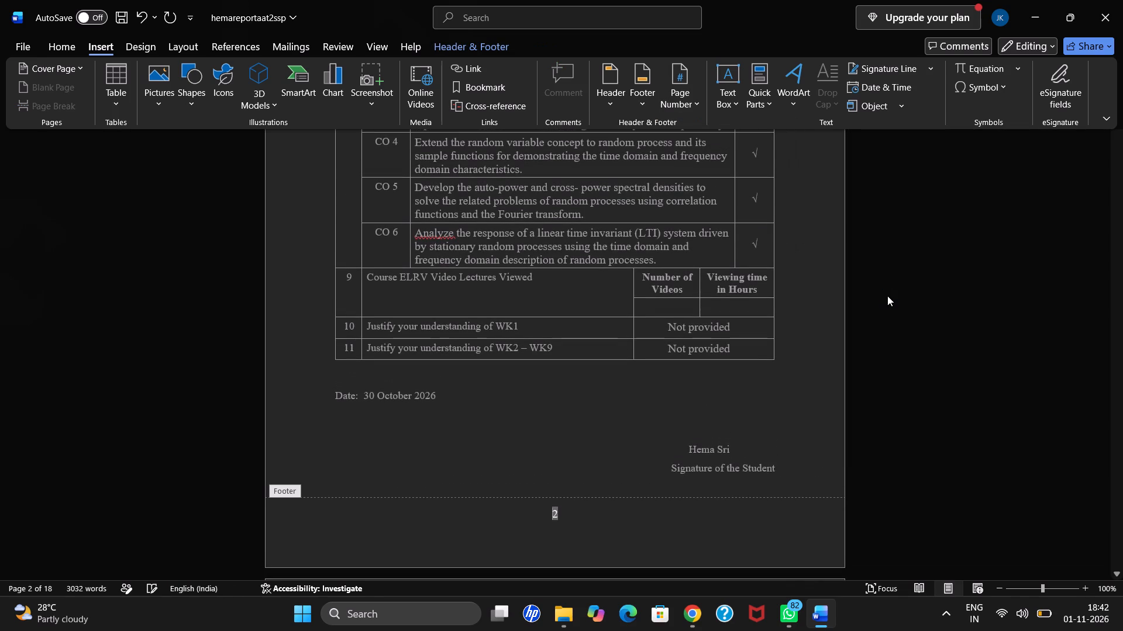
Check the inserted page numbers in the footers of the first two pages.
{"action": "scroll", "coordinate": [569, 445], "scroll_direction": "up", "scroll_amount": 15}
{"action": "scroll", "coordinate": [569, 445], "scroll_direction": "down", "scroll_amount": 1, "text": "ctrl"}
{"action": "scroll", "coordinate": [569, 445], "scroll_direction": "up", "scroll_amount": 1, "text": "ctrl"}
{"action": "scroll", "coordinate": [569, 445], "scroll_direction": "down", "scroll_amount": 1, "text": "ctrl"}
{"action": "scroll", "coordinate": [569, 445], "scroll_direction": "up", "scroll_amount": 1, "text": "ctrl"}
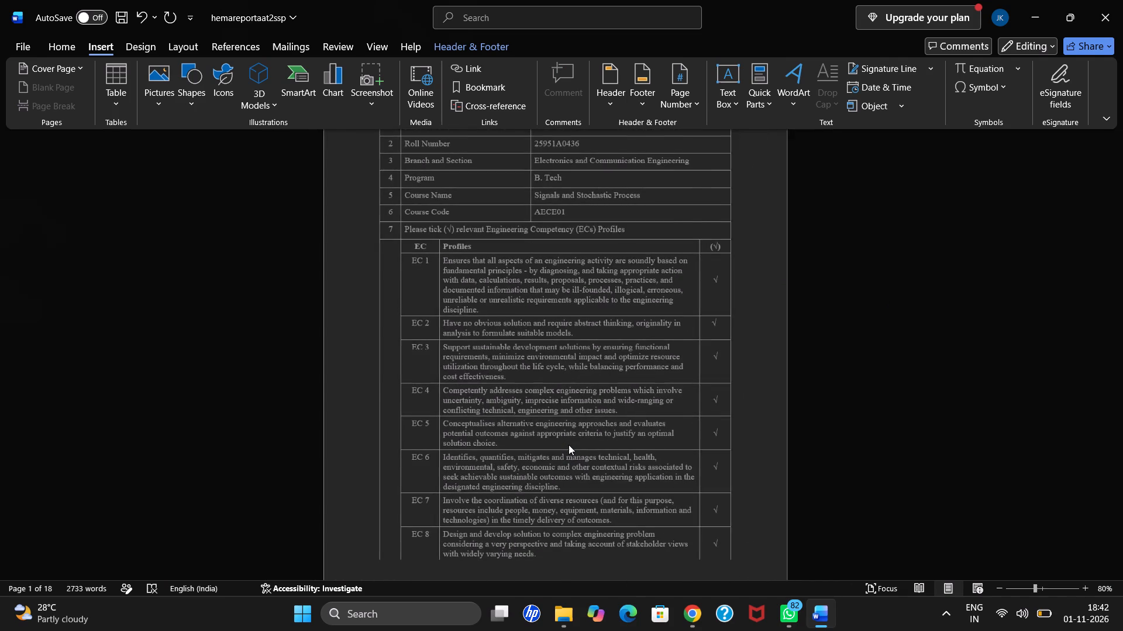
{"action": "scroll", "coordinate": [569, 445], "scroll_direction": "up", "scroll_amount": 8}
{"action": "scroll", "coordinate": [573, 423], "scroll_direction": "down", "scroll_amount": 3}
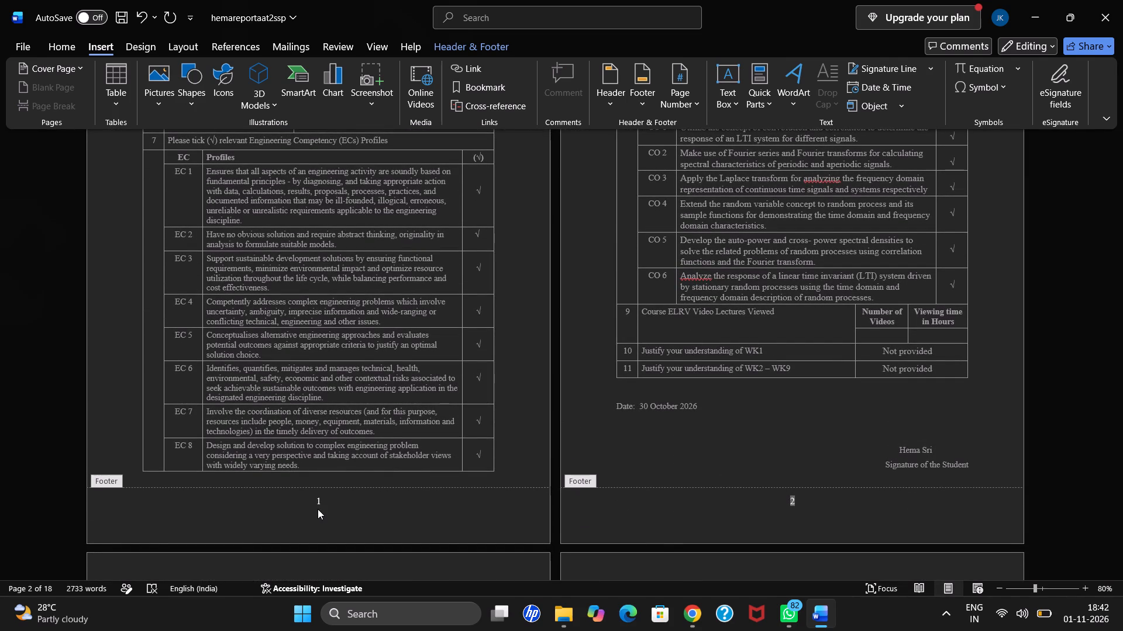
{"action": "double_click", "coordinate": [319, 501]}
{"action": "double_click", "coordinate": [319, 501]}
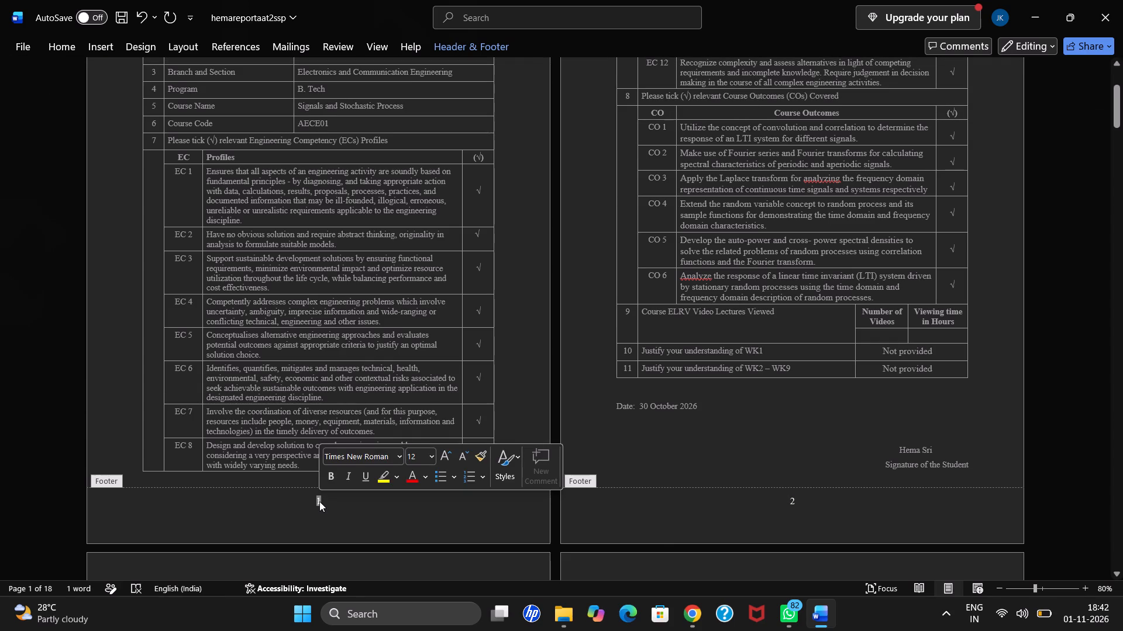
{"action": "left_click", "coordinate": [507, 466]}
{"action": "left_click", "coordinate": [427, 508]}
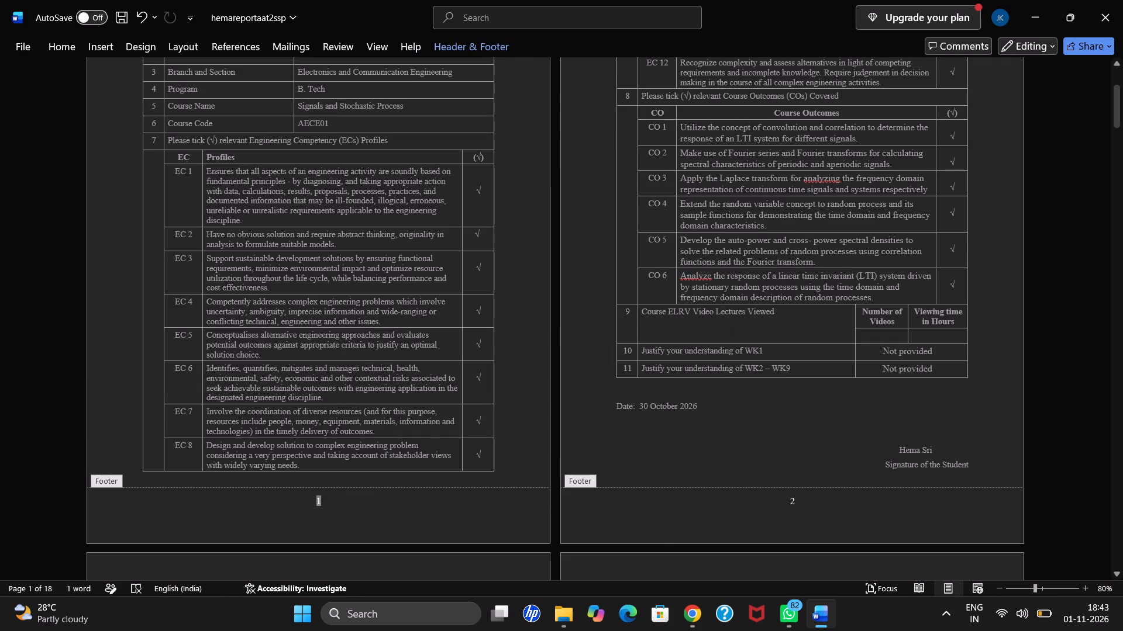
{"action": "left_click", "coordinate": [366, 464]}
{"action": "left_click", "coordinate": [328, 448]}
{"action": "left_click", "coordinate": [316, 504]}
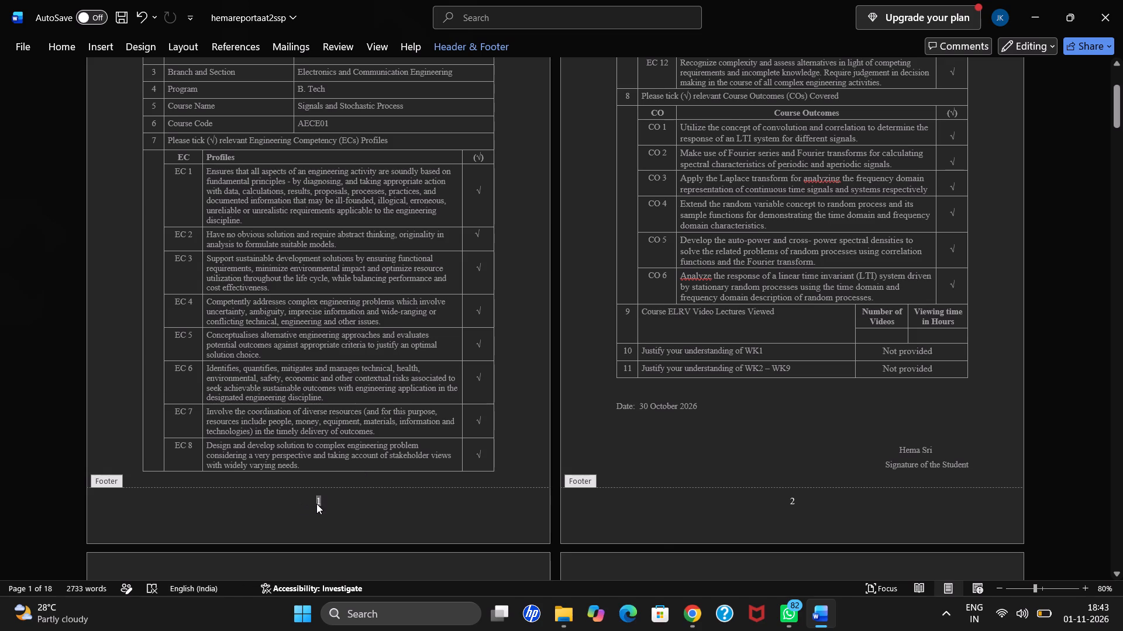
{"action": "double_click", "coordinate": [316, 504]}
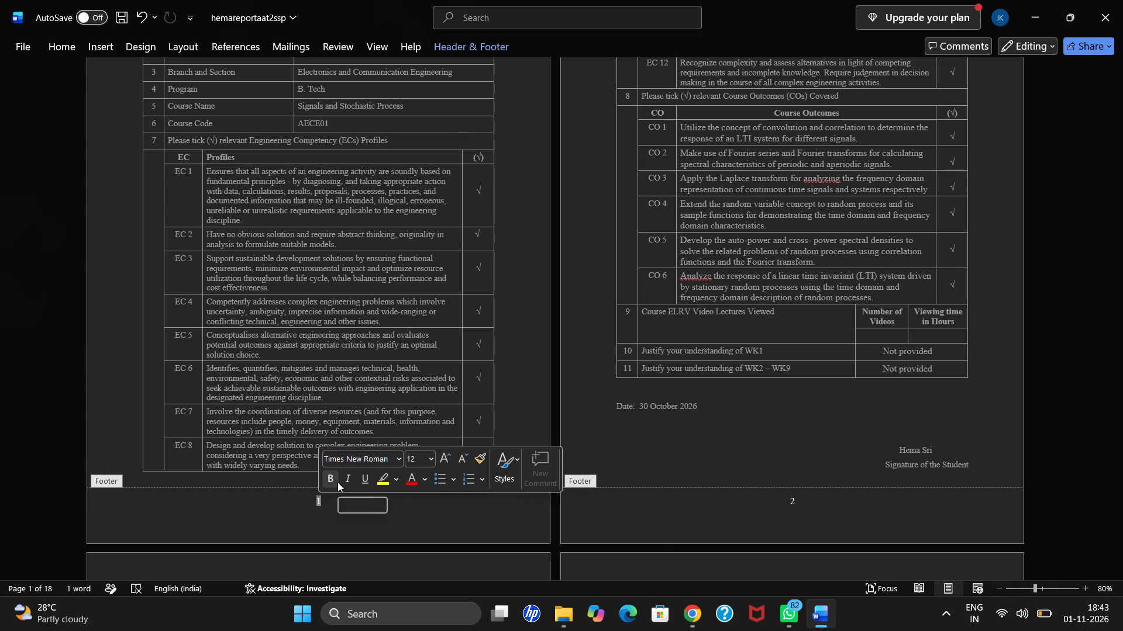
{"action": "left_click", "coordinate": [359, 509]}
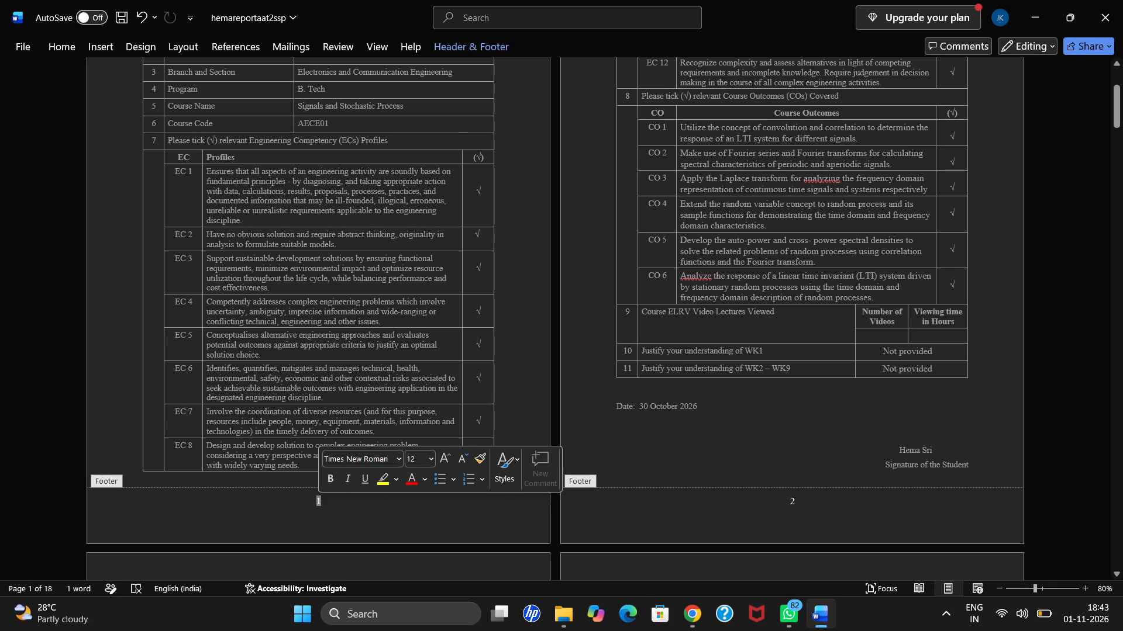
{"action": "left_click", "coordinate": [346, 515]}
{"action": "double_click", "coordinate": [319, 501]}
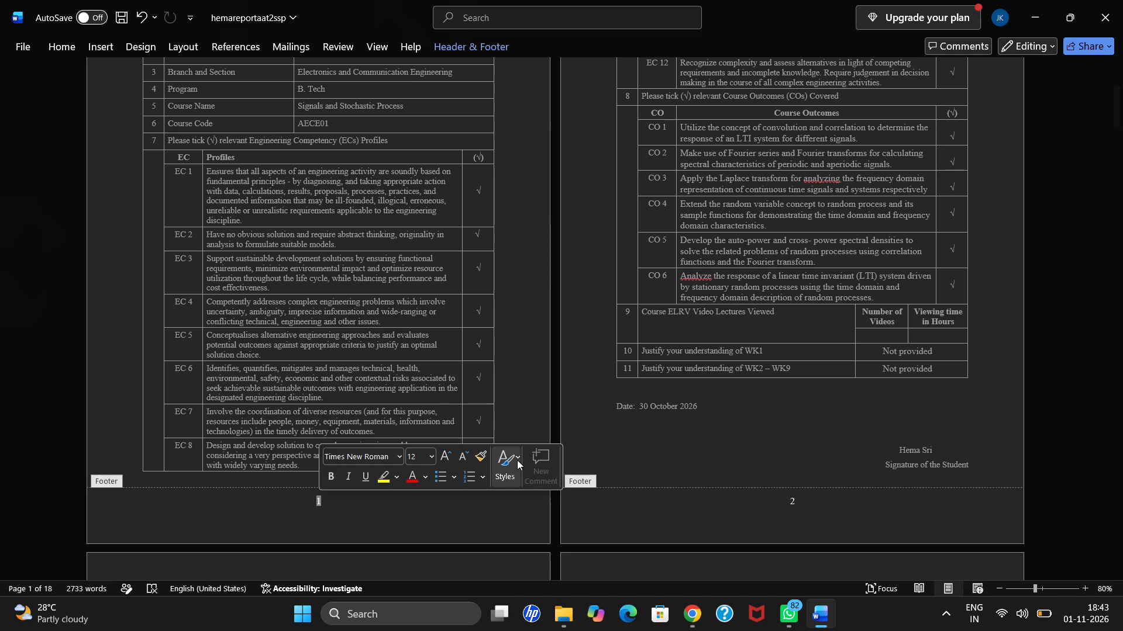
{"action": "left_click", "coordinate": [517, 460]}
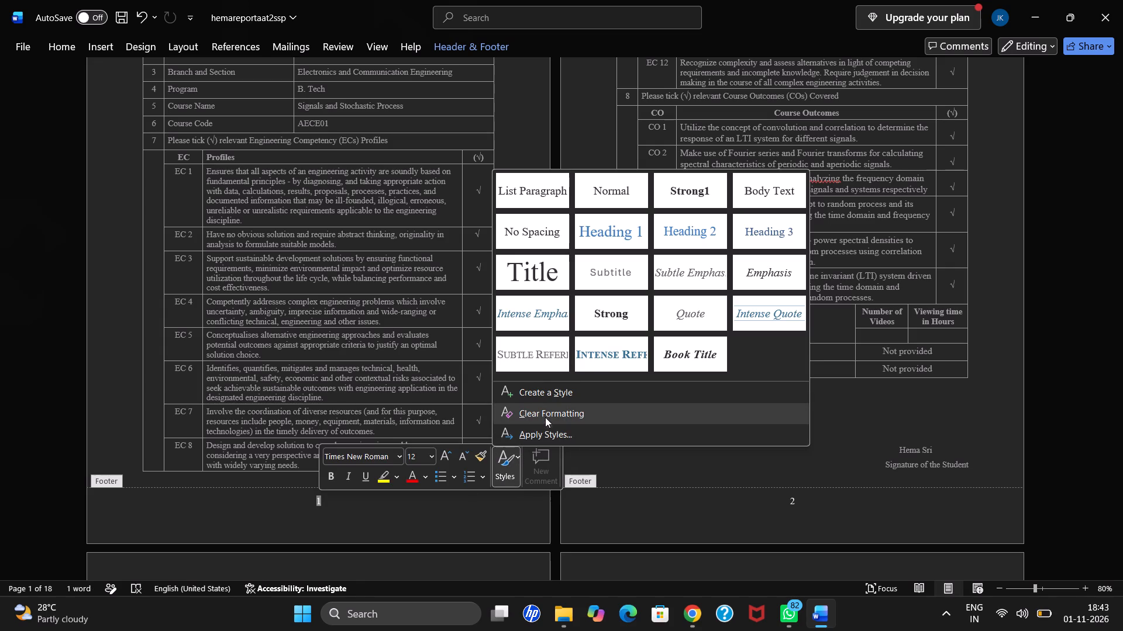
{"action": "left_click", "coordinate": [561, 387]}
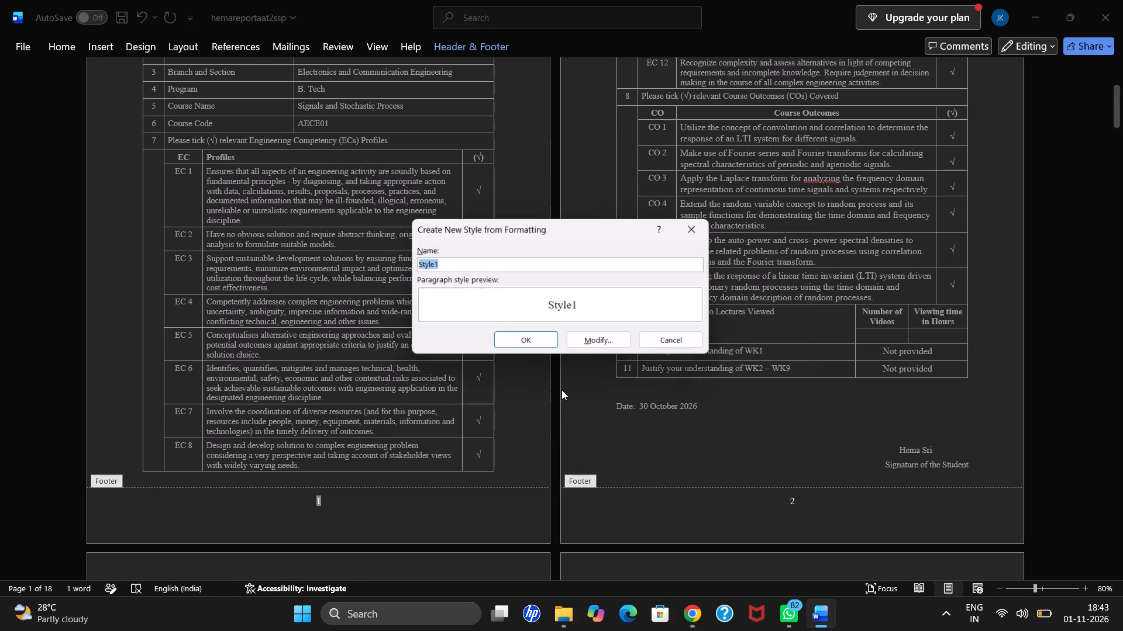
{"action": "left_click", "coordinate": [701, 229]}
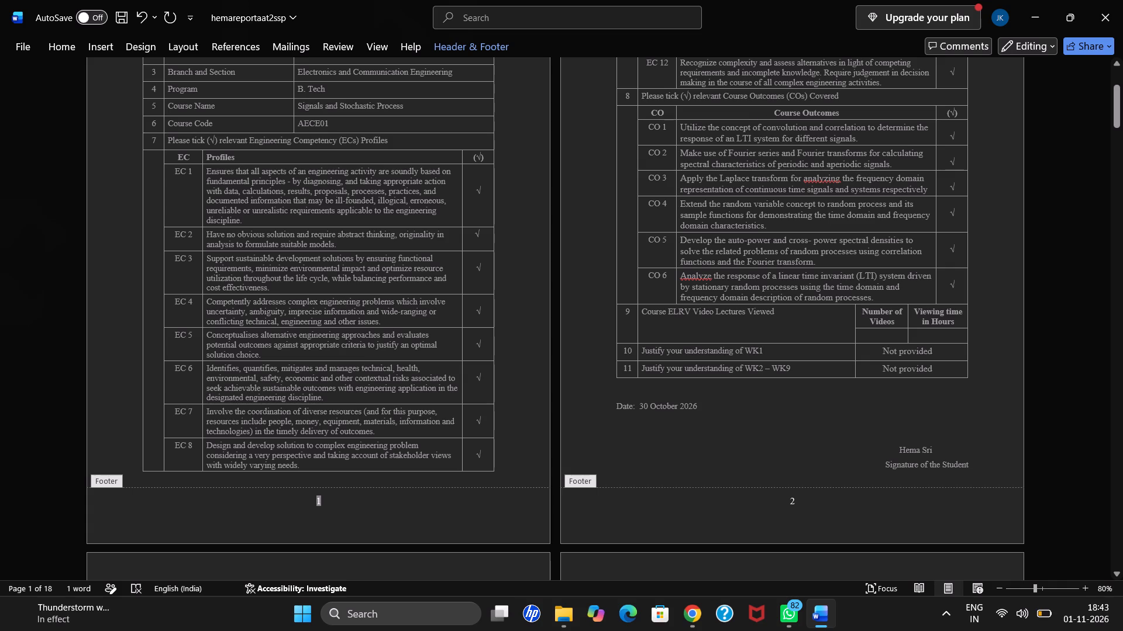
Check the footer numbers on pages 3 and 4, close footer editing and return to the ChatGPT conversation.
{"action": "scroll", "coordinate": [422, 467], "scroll_direction": "down", "scroll_amount": 7}
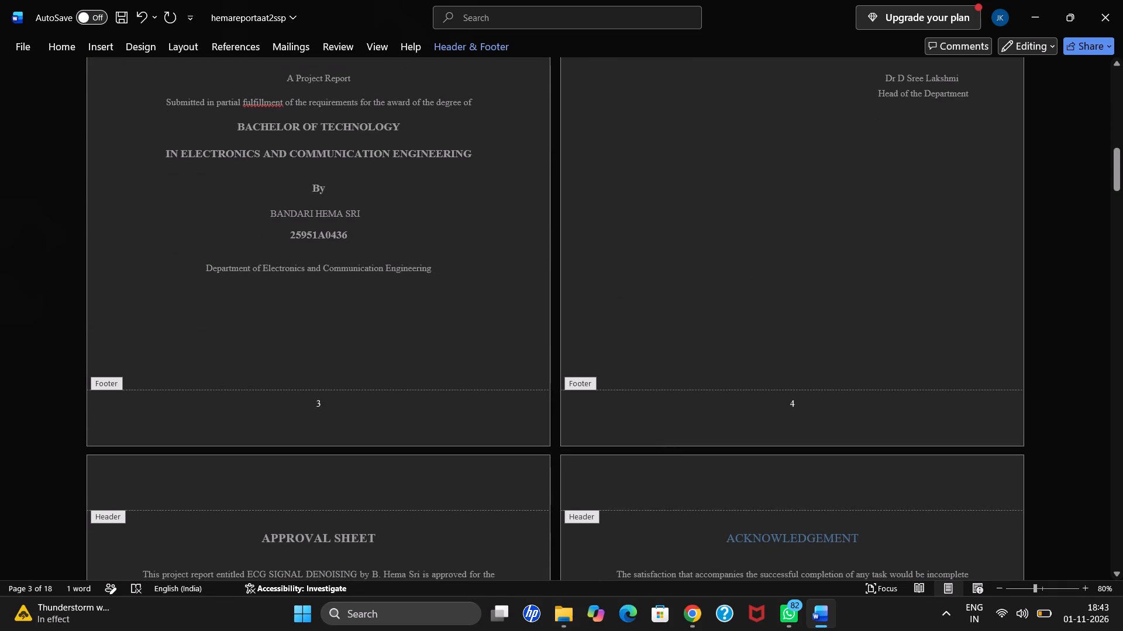
{"action": "key", "text": "Escape"}
{"action": "left_click", "coordinate": [828, 619]}
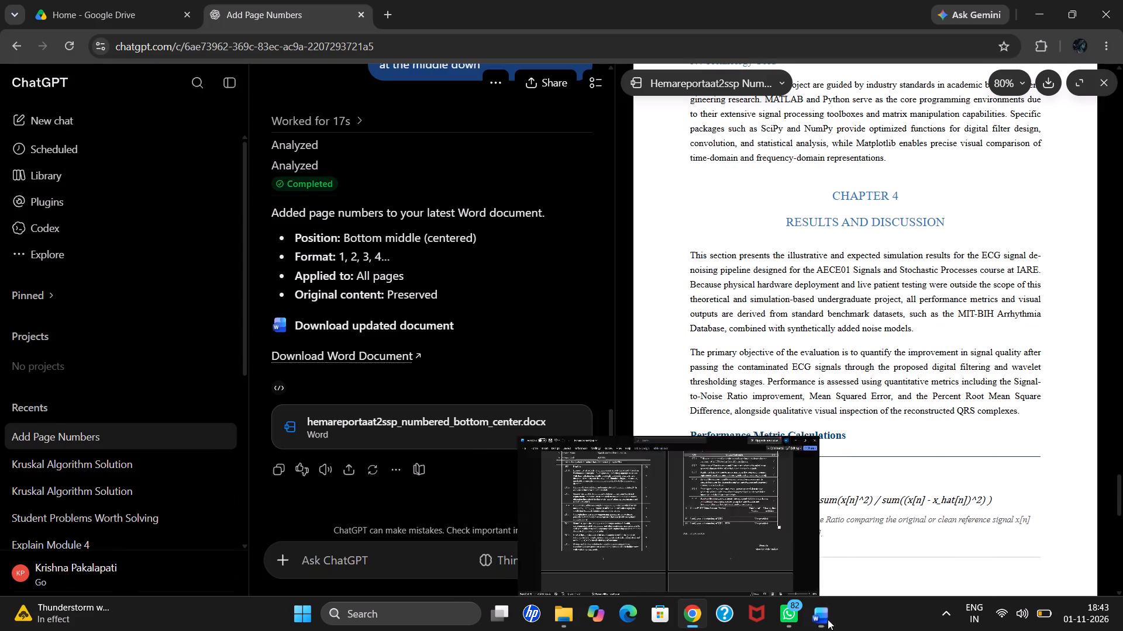
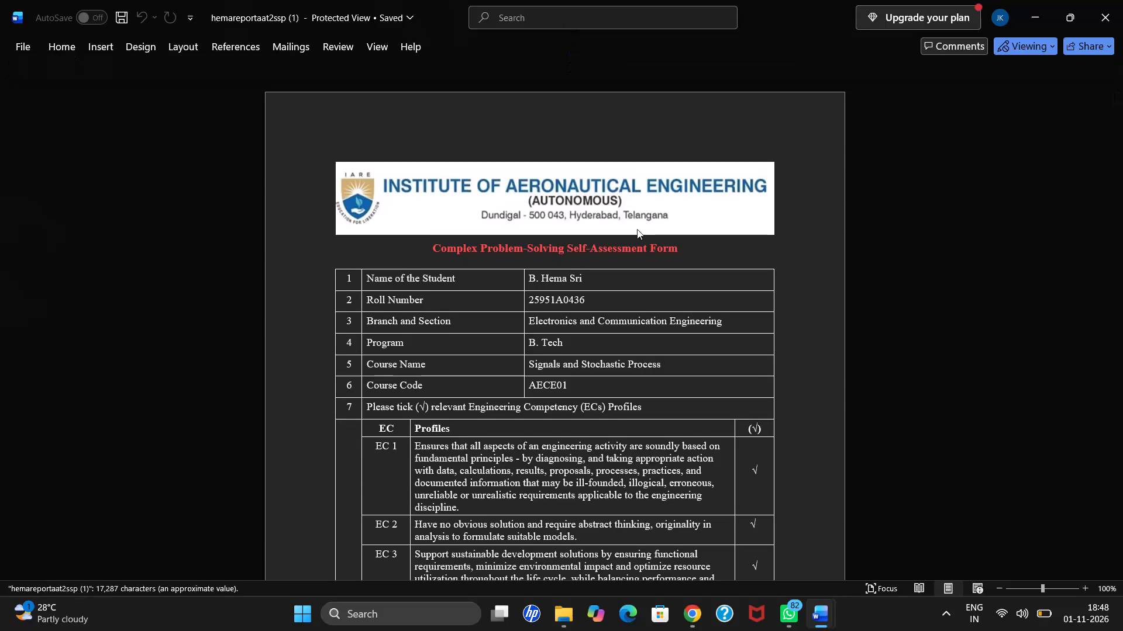
Examine the footer page numbers in the ECG Signal Denoising report from the self-assessment form to the table of contents.
{"action": "scroll", "coordinate": [638, 248], "scroll_direction": "down", "scroll_amount": 18}
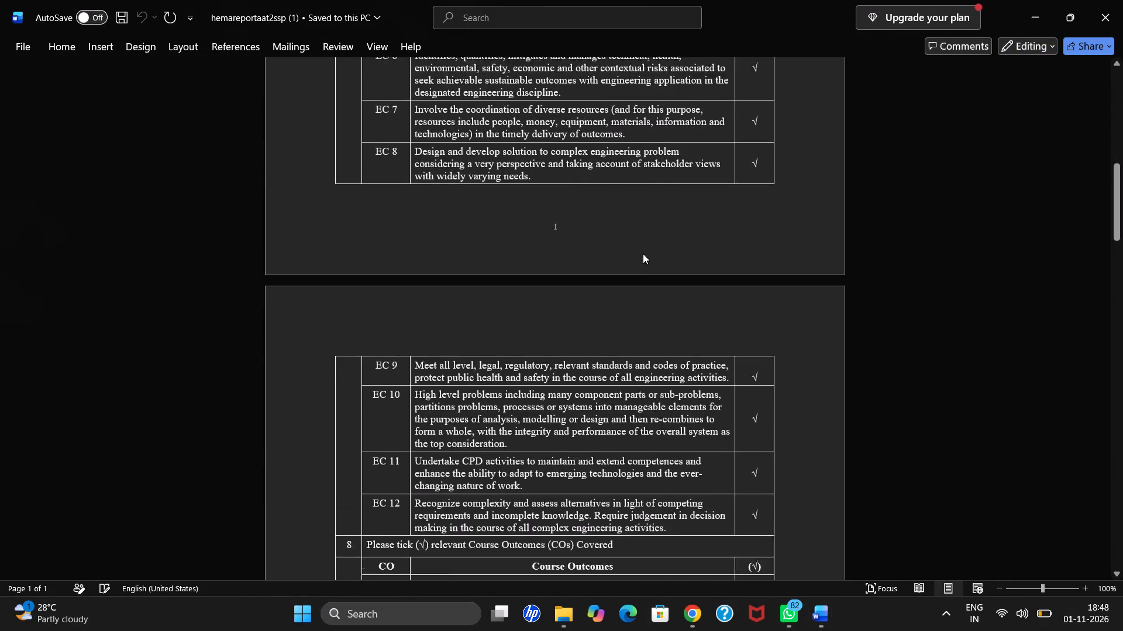
{"action": "scroll", "coordinate": [640, 266], "scroll_direction": "down", "scroll_amount": 16}
{"action": "scroll", "coordinate": [640, 266], "scroll_direction": "down", "scroll_amount": 8}
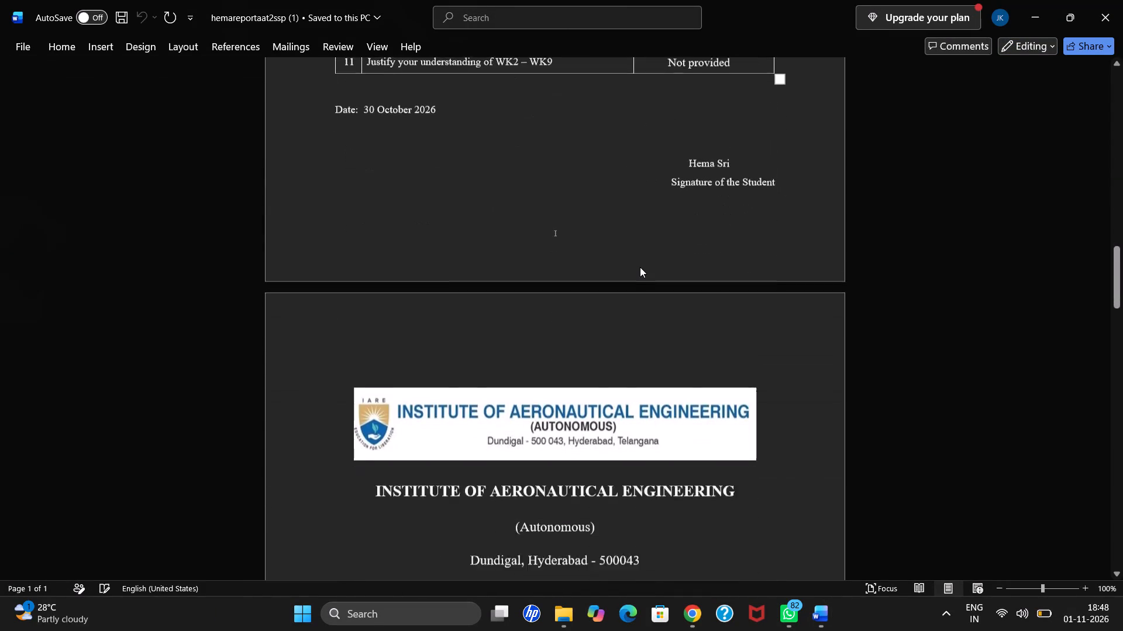
{"action": "scroll", "coordinate": [640, 267], "scroll_direction": "down", "scroll_amount": 16}
{"action": "scroll", "coordinate": [639, 268], "scroll_direction": "down", "scroll_amount": 18}
{"action": "scroll", "coordinate": [638, 268], "scroll_direction": "down", "scroll_amount": 16}
{"action": "scroll", "coordinate": [638, 268], "scroll_direction": "down", "scroll_amount": 14}
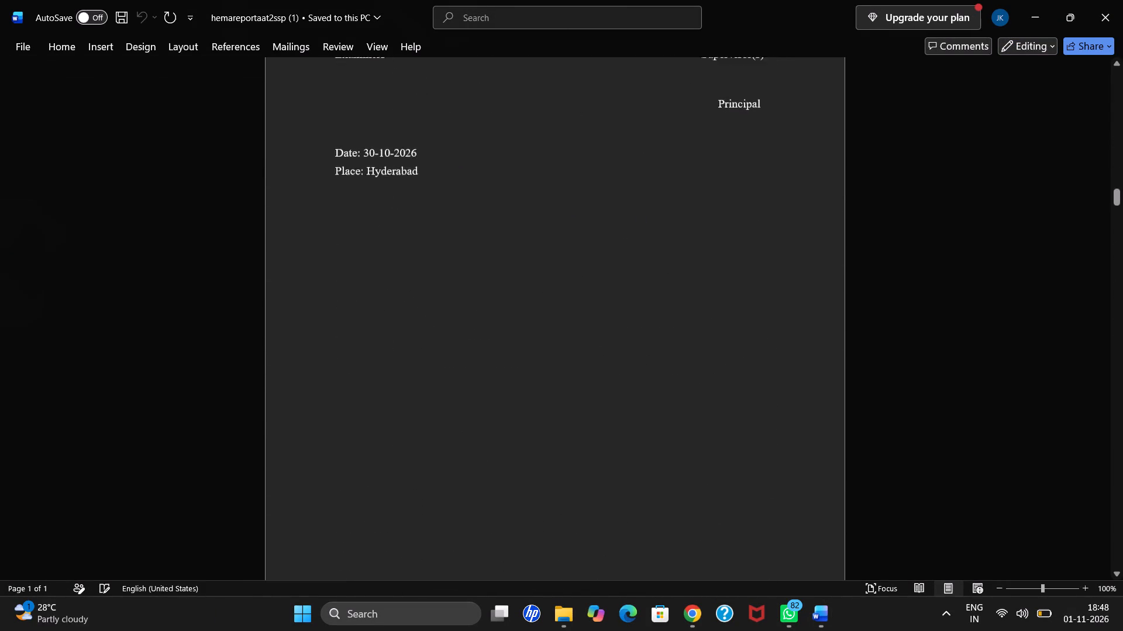
{"action": "scroll", "coordinate": [638, 268], "scroll_direction": "down", "scroll_amount": 16}
{"action": "scroll", "coordinate": [636, 266], "scroll_direction": "down", "scroll_amount": 20}
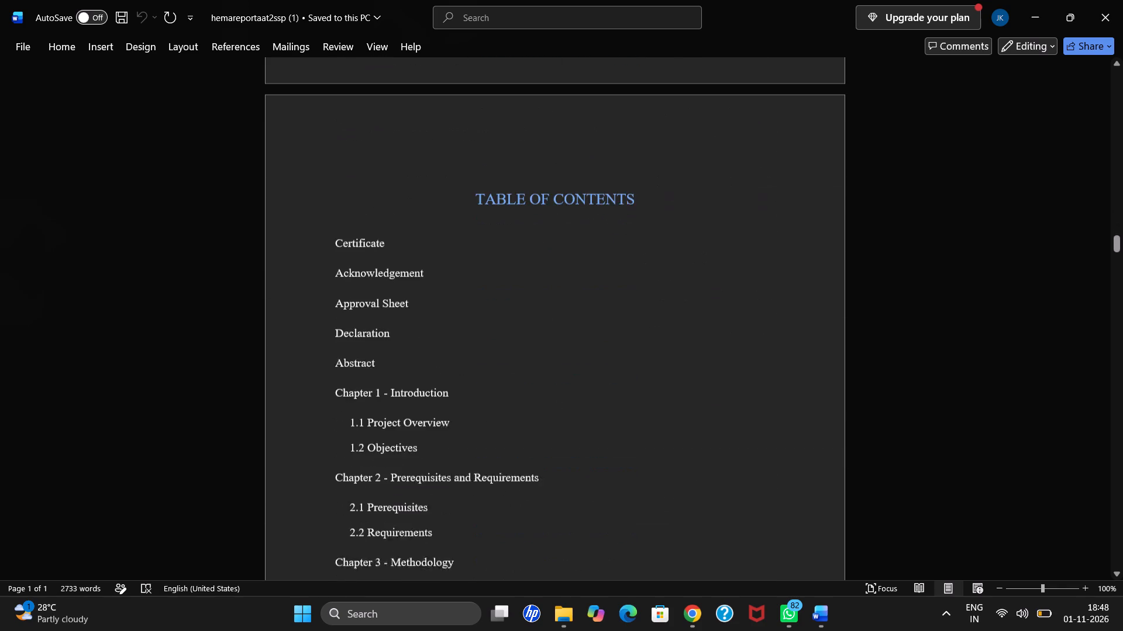
Examine the footer page numbers from the table of contents through the abstract and into Chapter 2.
{"action": "scroll", "coordinate": [636, 266], "scroll_direction": "up", "scroll_amount": 5}
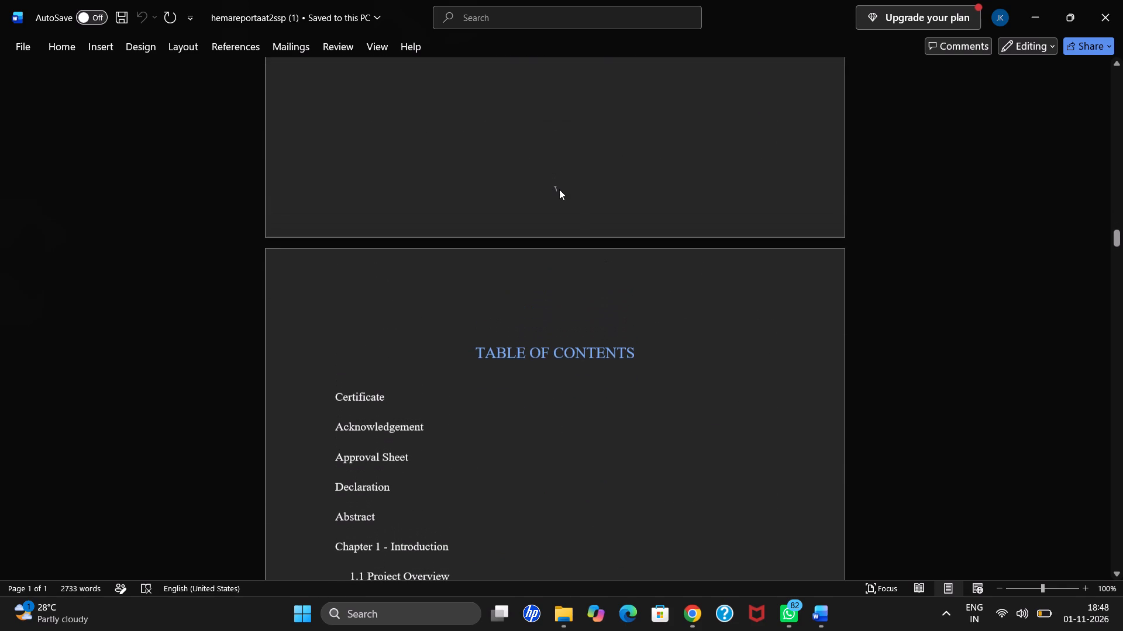
{"action": "scroll", "coordinate": [559, 189], "scroll_direction": "up", "scroll_amount": 1}
{"action": "scroll", "coordinate": [559, 189], "scroll_direction": "down", "scroll_amount": 1}
{"action": "scroll", "coordinate": [559, 189], "scroll_direction": "up", "scroll_amount": 6, "text": "ctrl"}
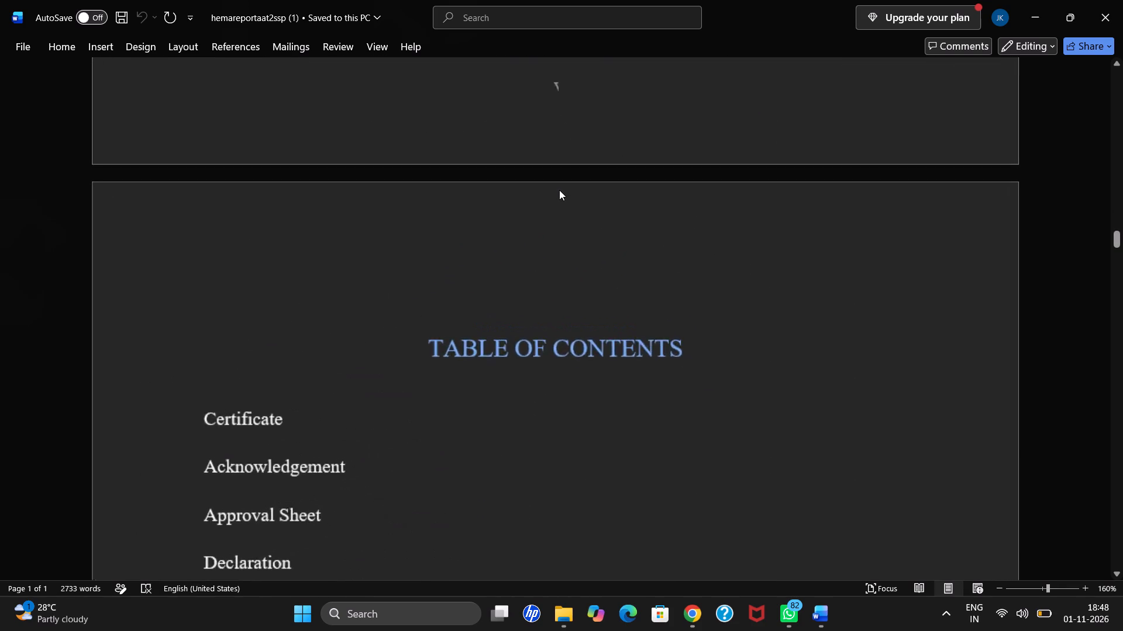
{"action": "scroll", "coordinate": [559, 190], "scroll_direction": "down", "scroll_amount": 4, "text": "ctrl"}
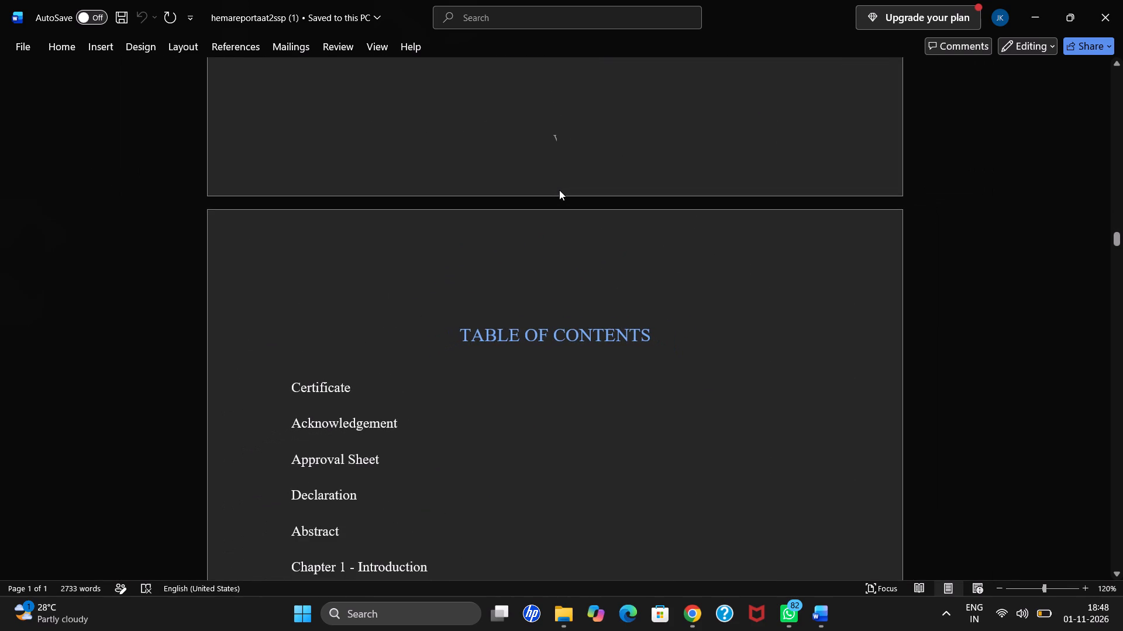
{"action": "scroll", "coordinate": [574, 151], "scroll_direction": "down", "scroll_amount": 6}
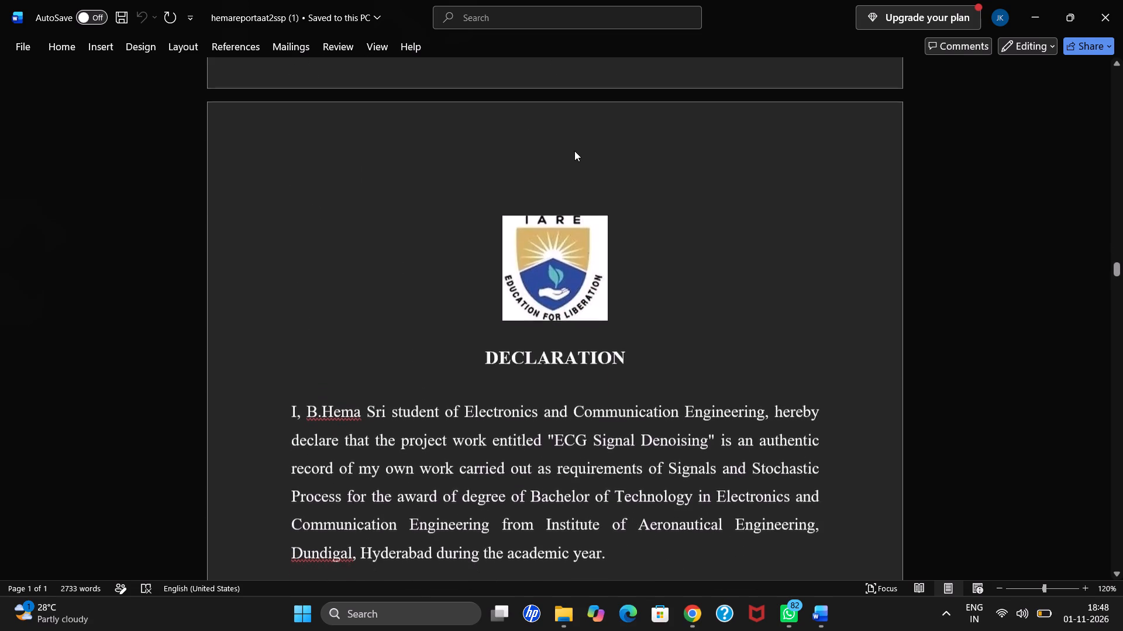
{"action": "scroll", "coordinate": [574, 151], "scroll_direction": "down", "scroll_amount": 4}
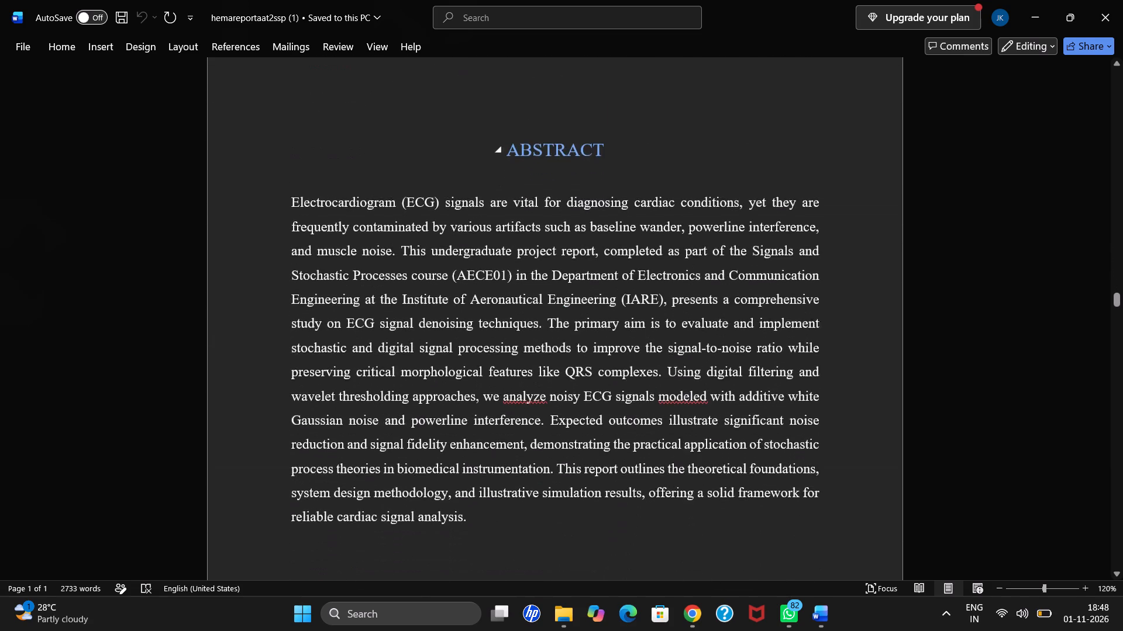
{"action": "scroll", "coordinate": [574, 151], "scroll_direction": "down", "scroll_amount": 8}
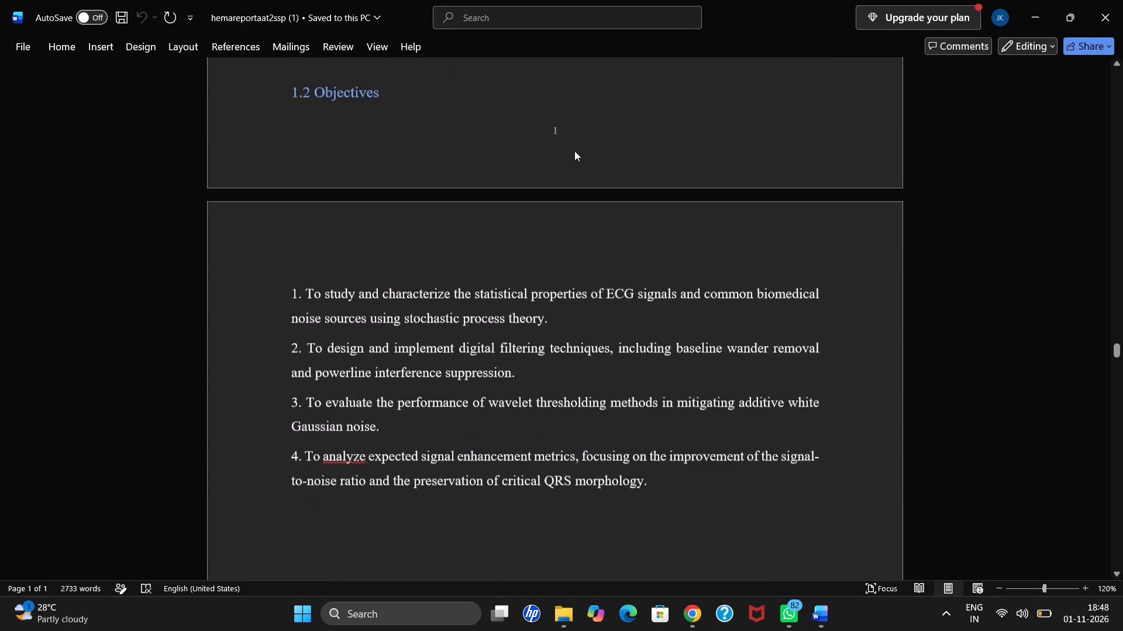
{"action": "scroll", "coordinate": [574, 151], "scroll_direction": "down", "scroll_amount": 9}
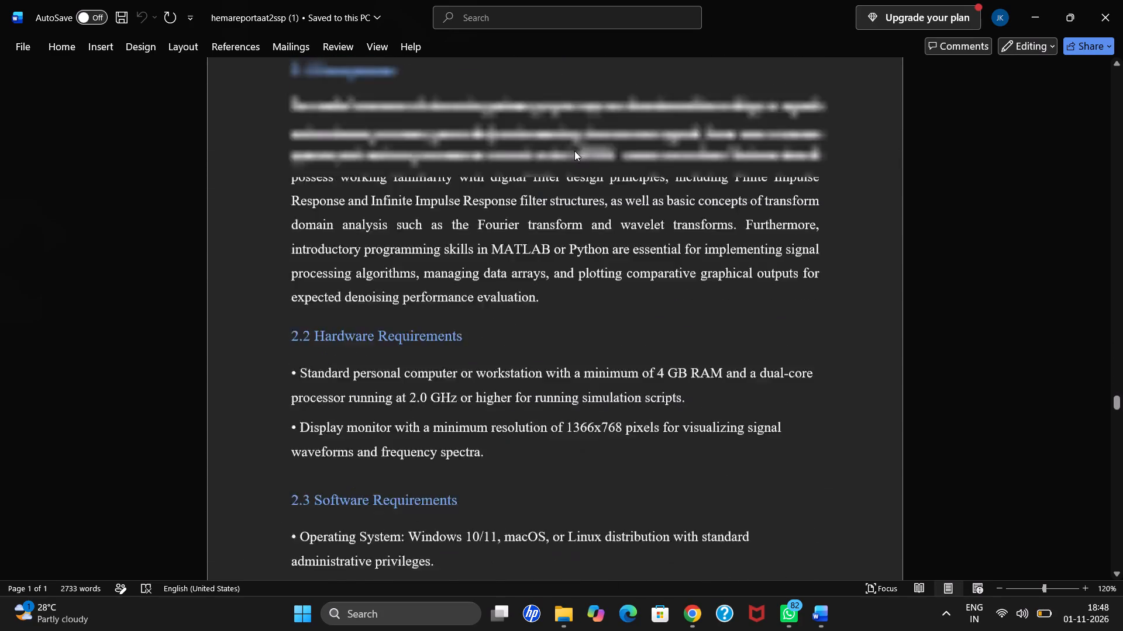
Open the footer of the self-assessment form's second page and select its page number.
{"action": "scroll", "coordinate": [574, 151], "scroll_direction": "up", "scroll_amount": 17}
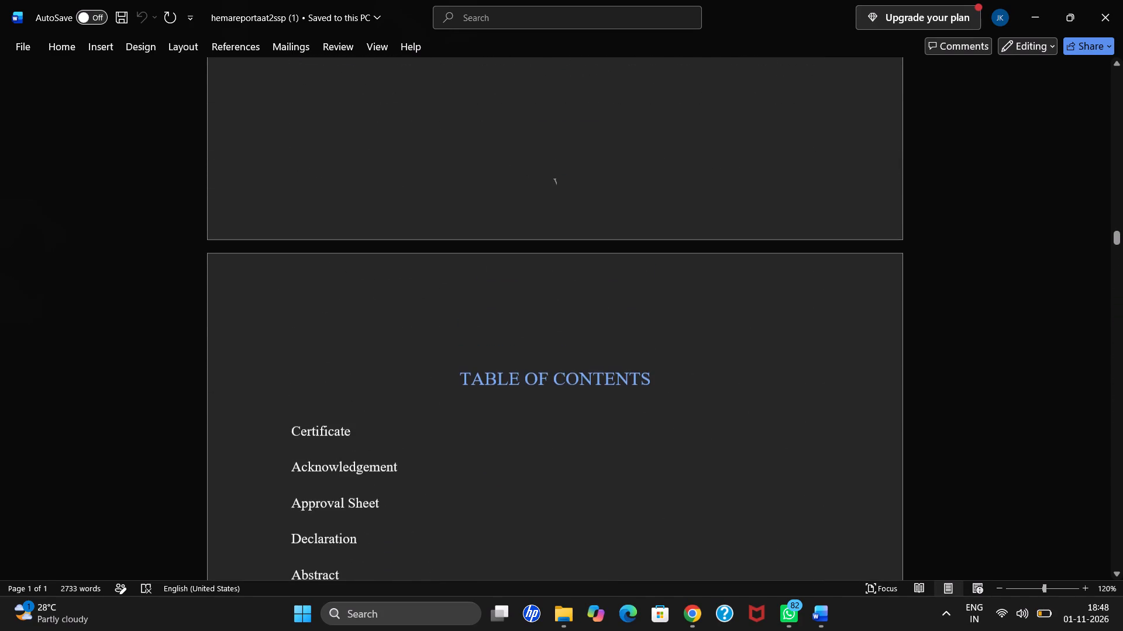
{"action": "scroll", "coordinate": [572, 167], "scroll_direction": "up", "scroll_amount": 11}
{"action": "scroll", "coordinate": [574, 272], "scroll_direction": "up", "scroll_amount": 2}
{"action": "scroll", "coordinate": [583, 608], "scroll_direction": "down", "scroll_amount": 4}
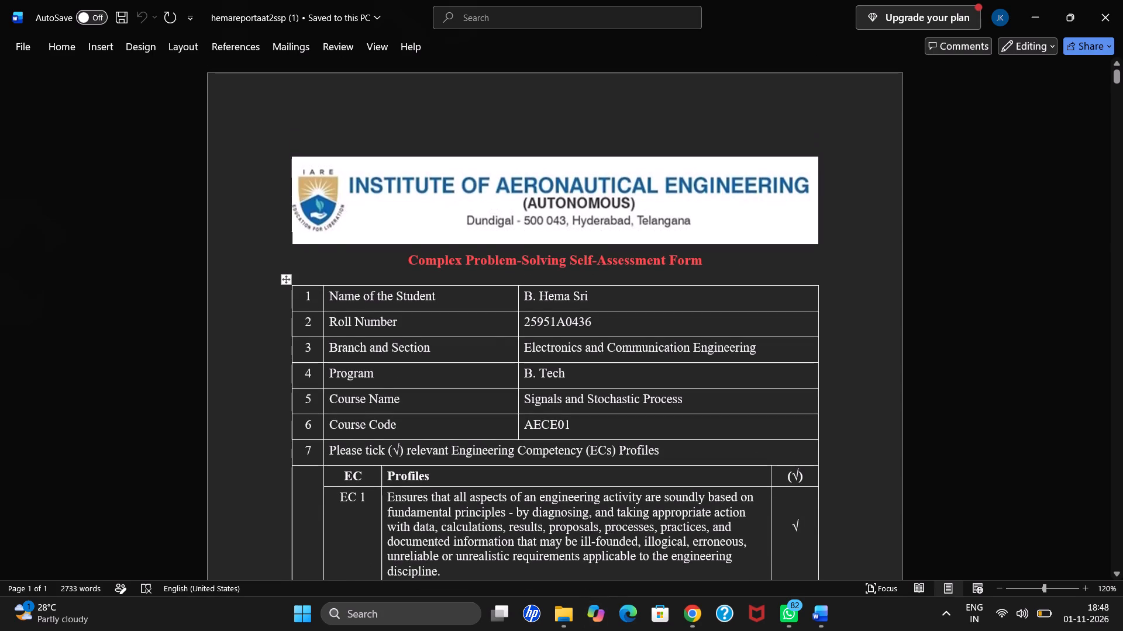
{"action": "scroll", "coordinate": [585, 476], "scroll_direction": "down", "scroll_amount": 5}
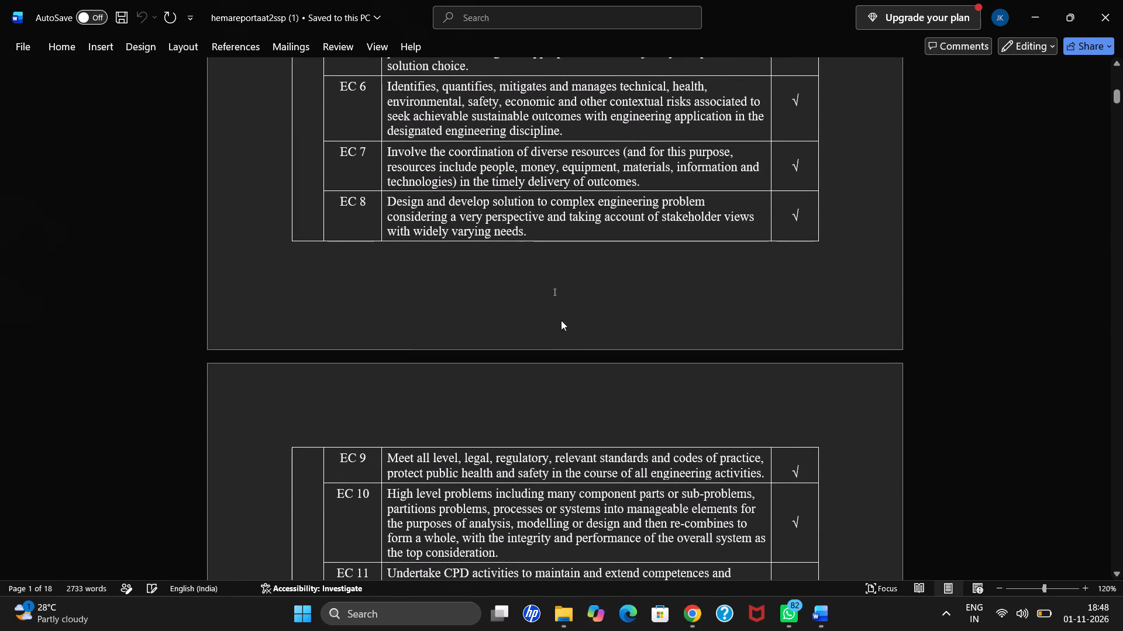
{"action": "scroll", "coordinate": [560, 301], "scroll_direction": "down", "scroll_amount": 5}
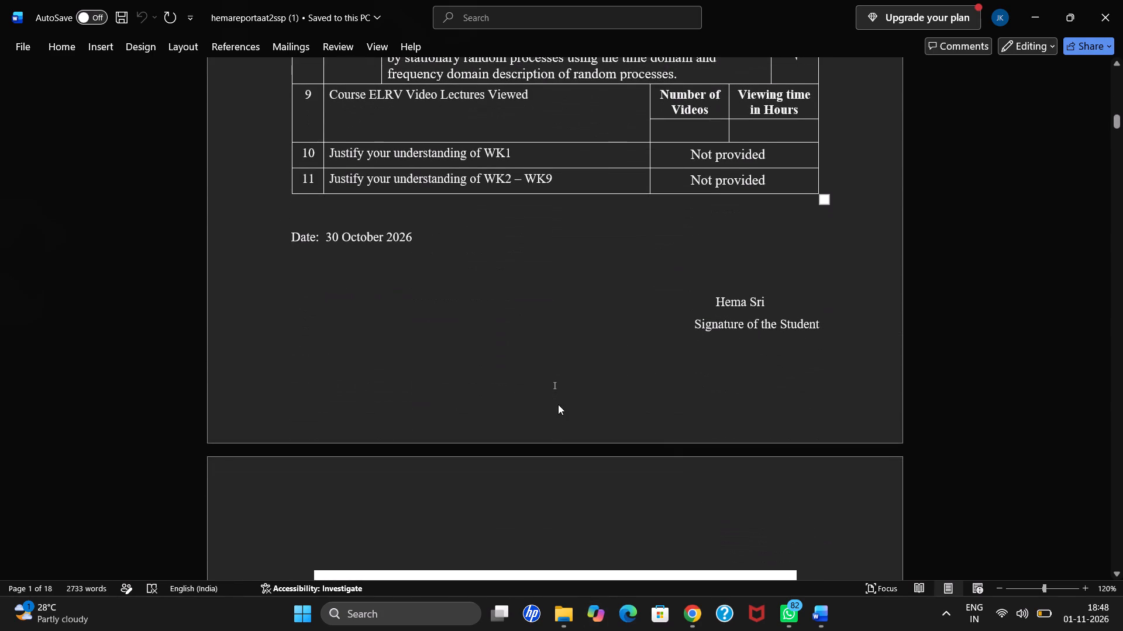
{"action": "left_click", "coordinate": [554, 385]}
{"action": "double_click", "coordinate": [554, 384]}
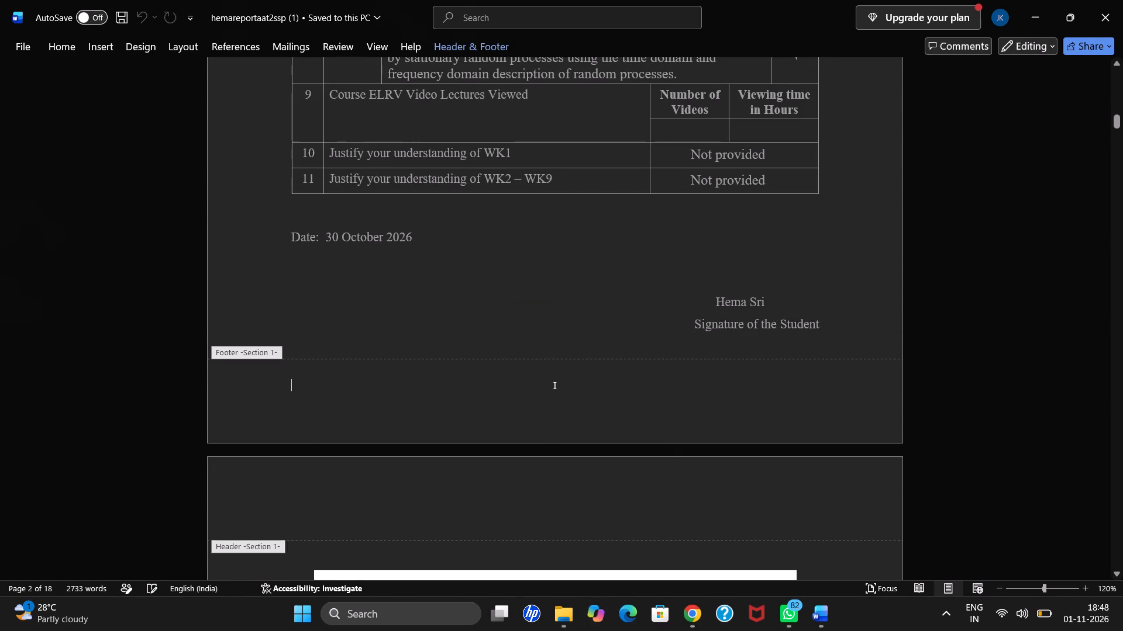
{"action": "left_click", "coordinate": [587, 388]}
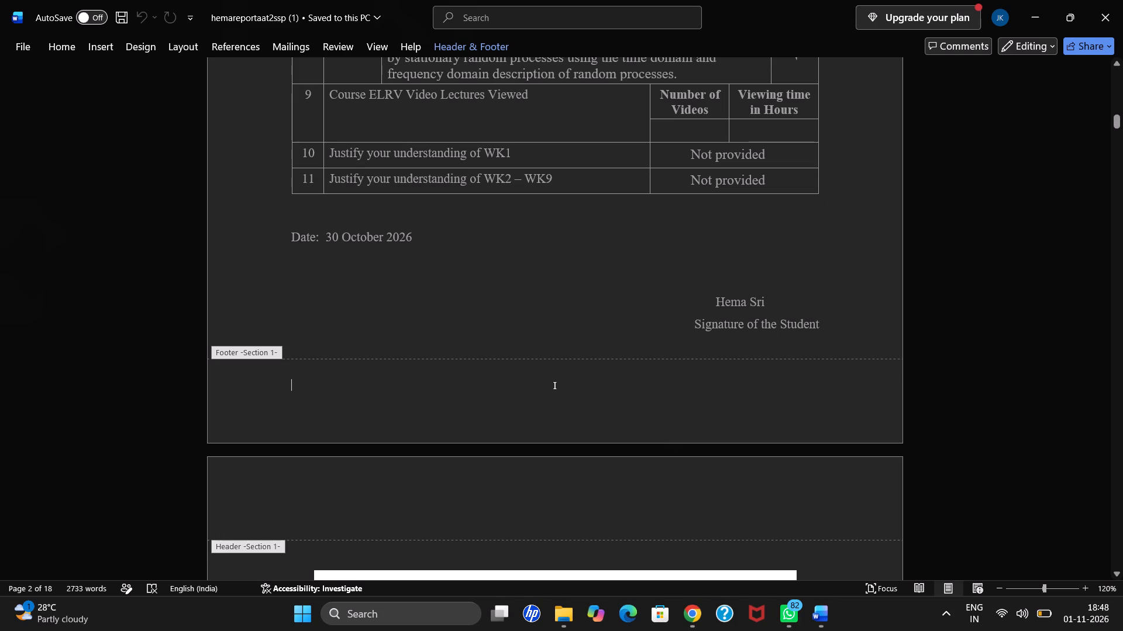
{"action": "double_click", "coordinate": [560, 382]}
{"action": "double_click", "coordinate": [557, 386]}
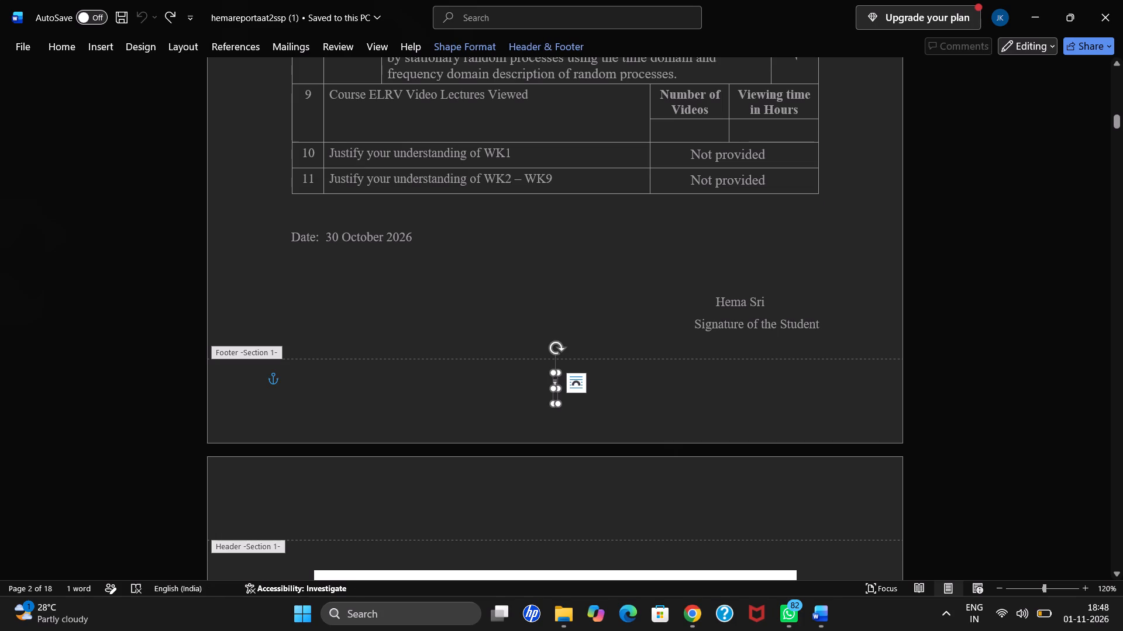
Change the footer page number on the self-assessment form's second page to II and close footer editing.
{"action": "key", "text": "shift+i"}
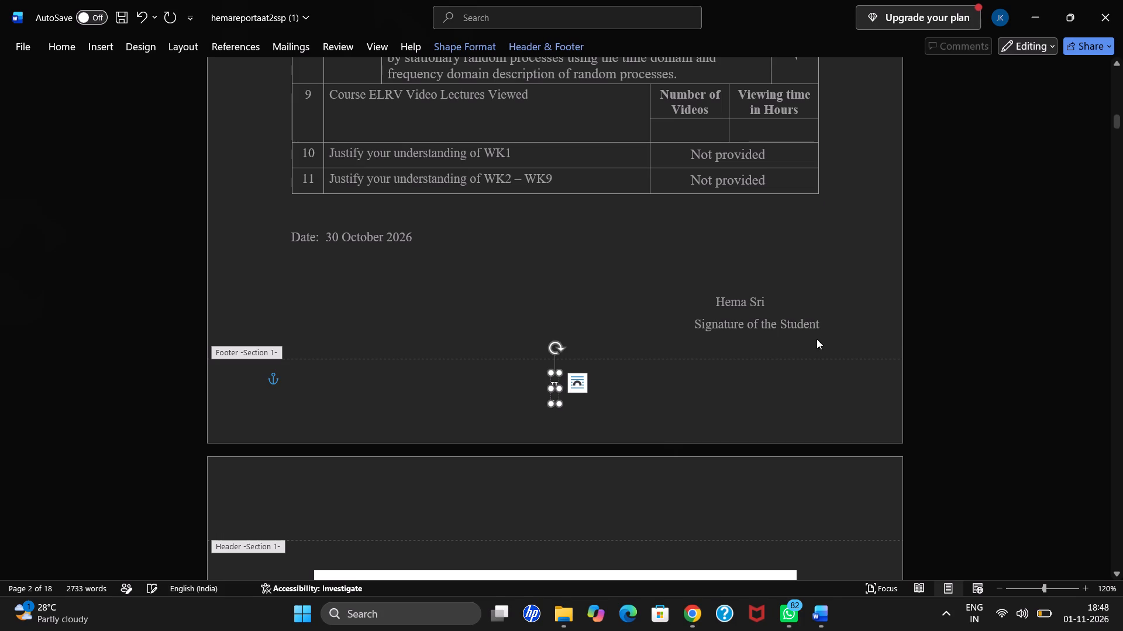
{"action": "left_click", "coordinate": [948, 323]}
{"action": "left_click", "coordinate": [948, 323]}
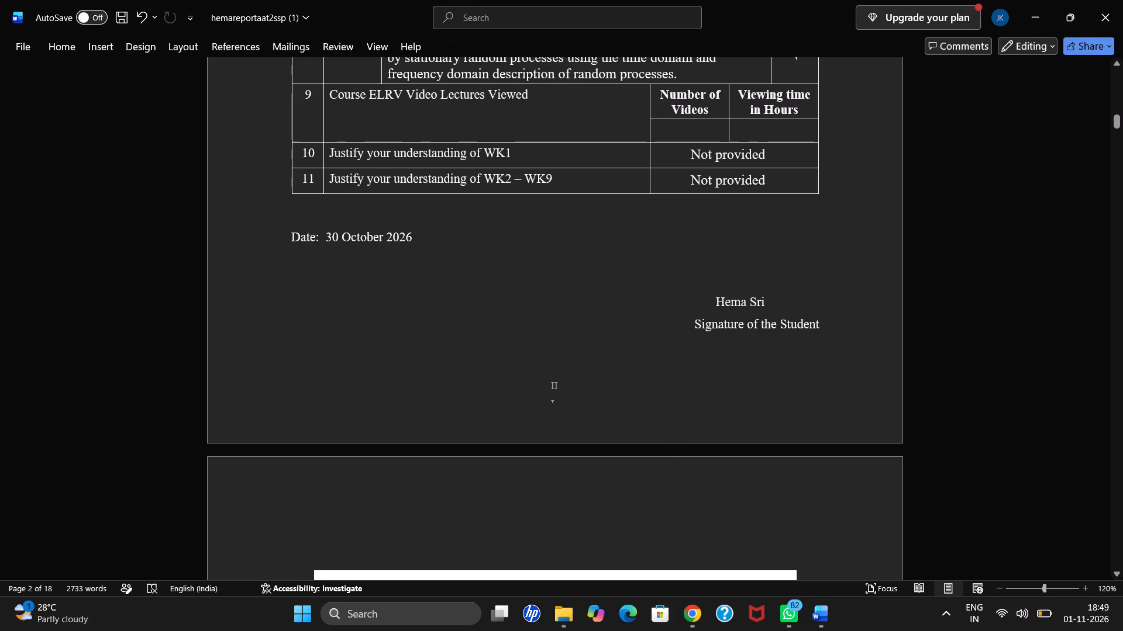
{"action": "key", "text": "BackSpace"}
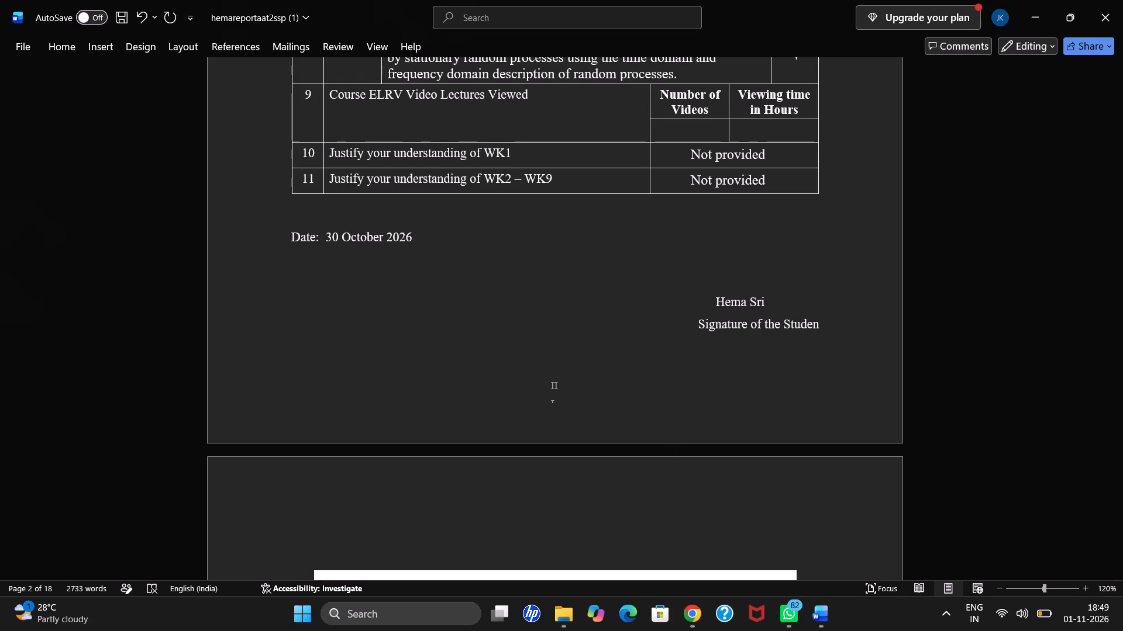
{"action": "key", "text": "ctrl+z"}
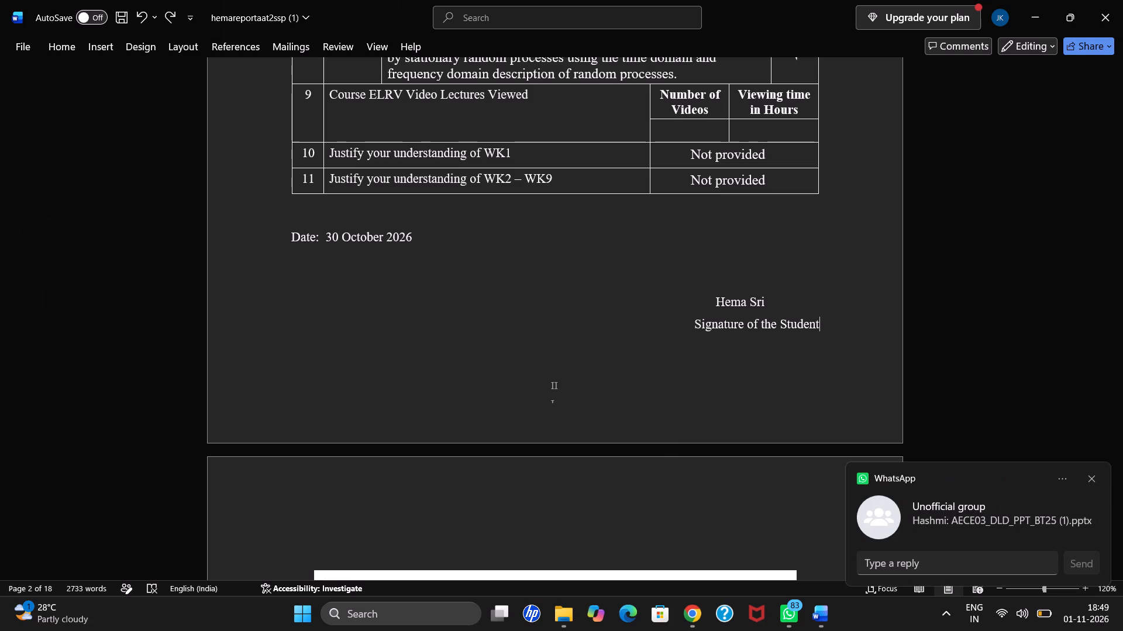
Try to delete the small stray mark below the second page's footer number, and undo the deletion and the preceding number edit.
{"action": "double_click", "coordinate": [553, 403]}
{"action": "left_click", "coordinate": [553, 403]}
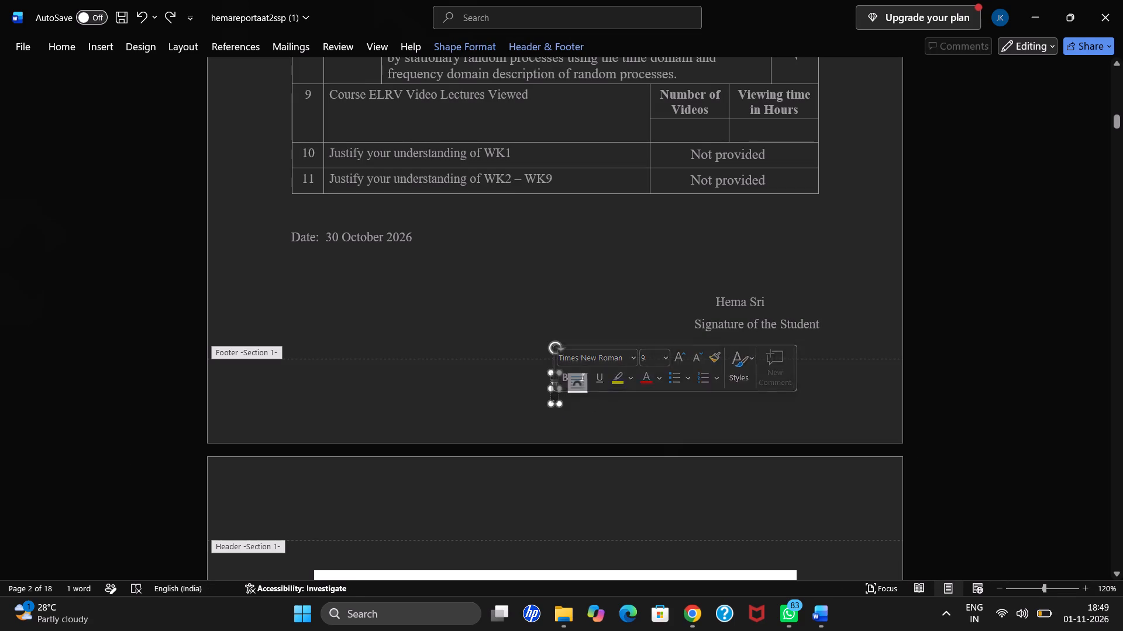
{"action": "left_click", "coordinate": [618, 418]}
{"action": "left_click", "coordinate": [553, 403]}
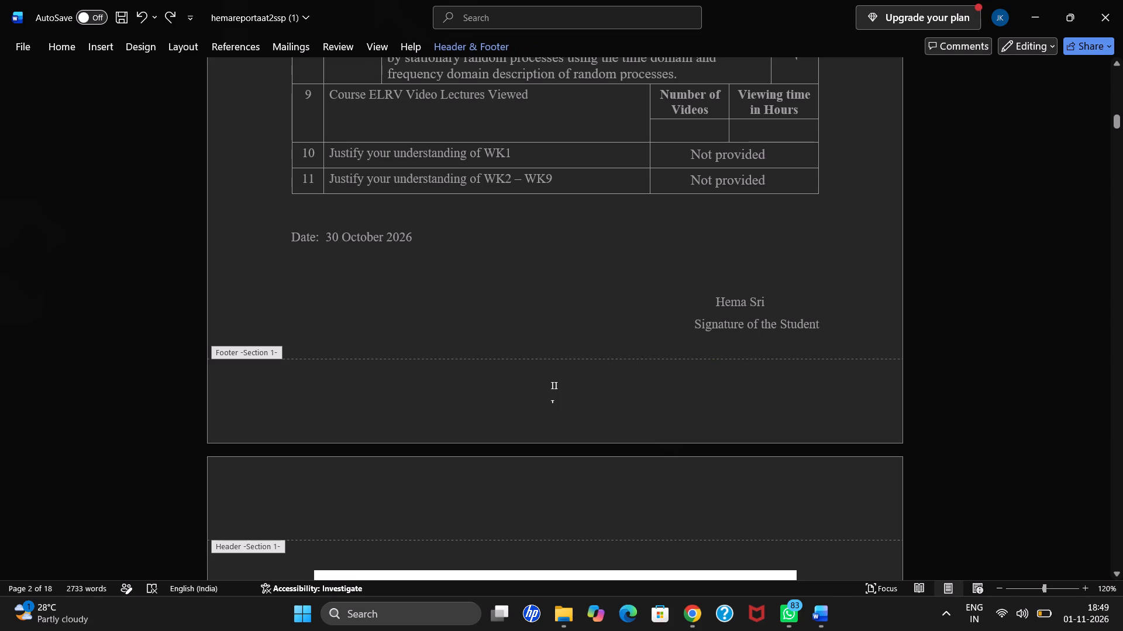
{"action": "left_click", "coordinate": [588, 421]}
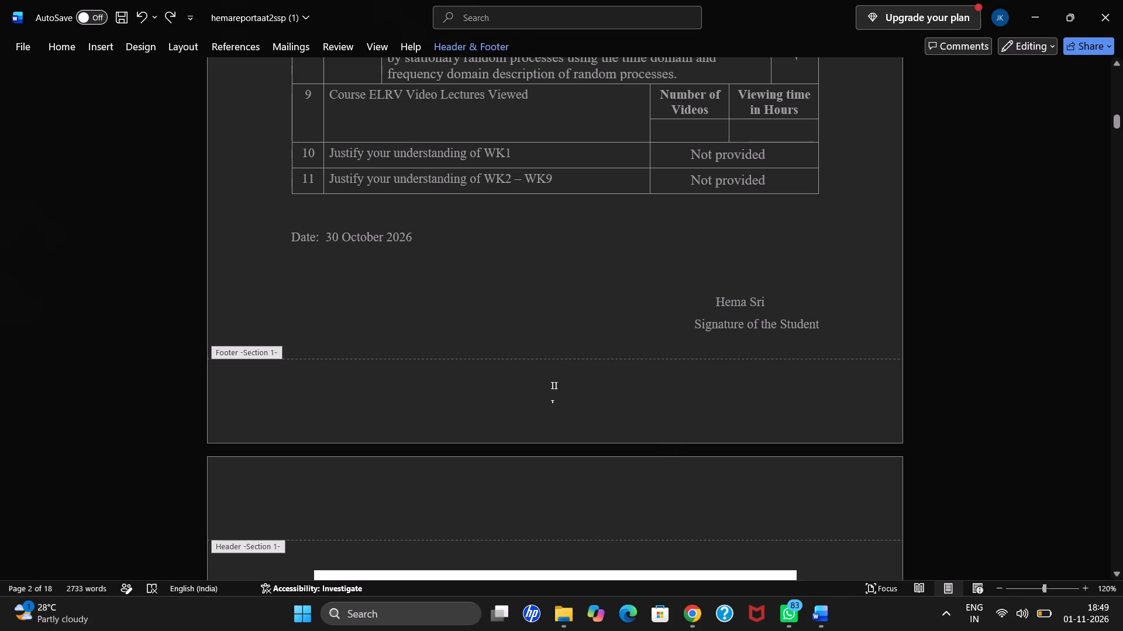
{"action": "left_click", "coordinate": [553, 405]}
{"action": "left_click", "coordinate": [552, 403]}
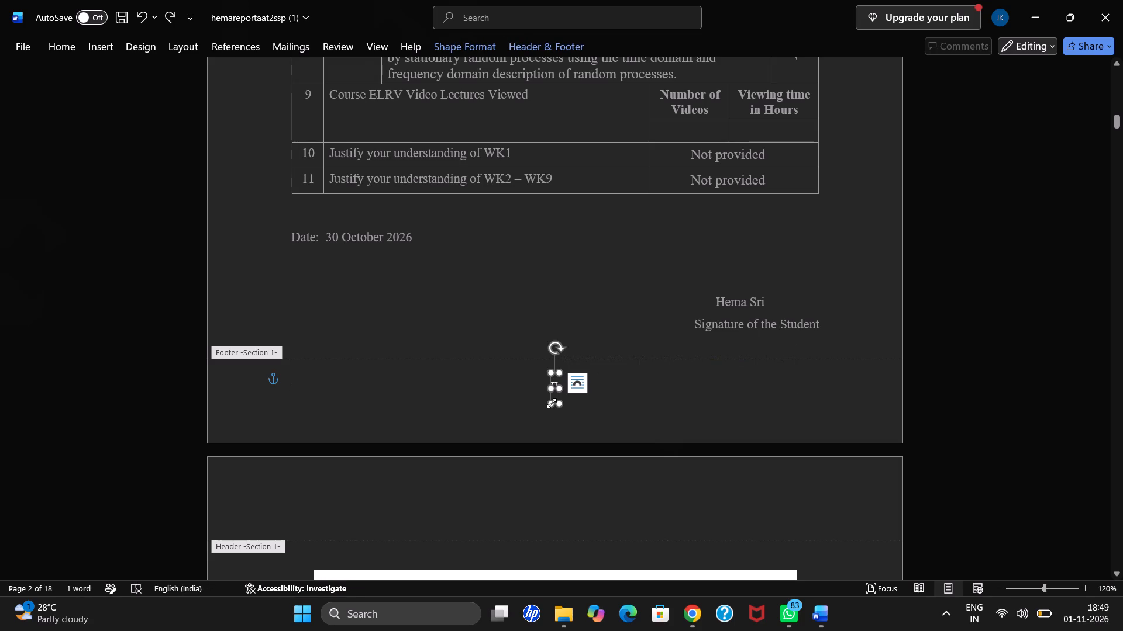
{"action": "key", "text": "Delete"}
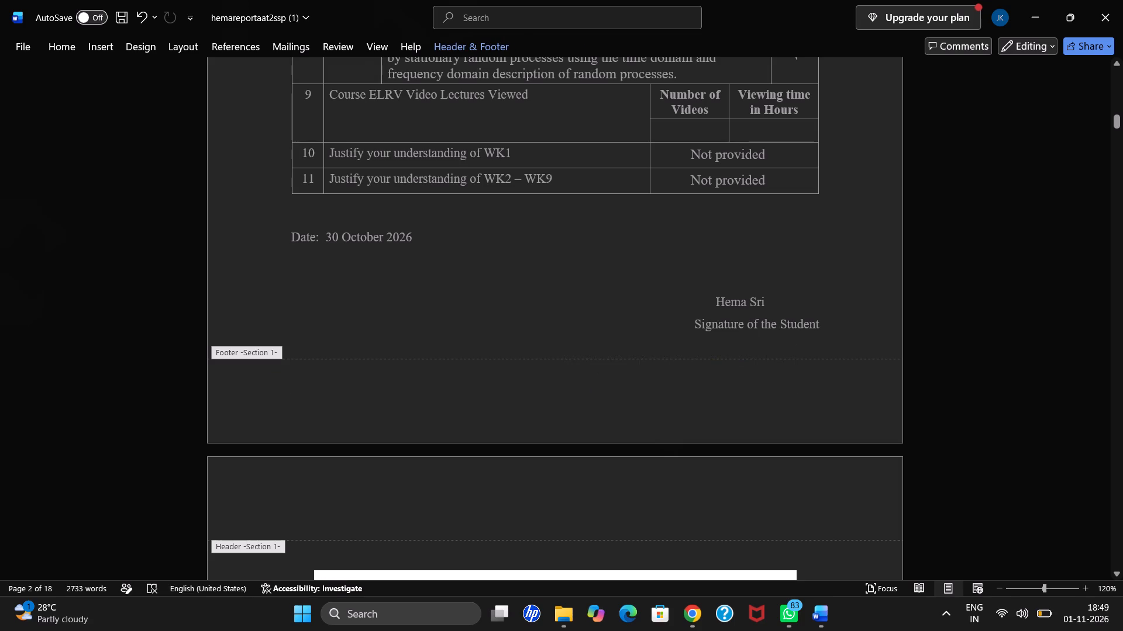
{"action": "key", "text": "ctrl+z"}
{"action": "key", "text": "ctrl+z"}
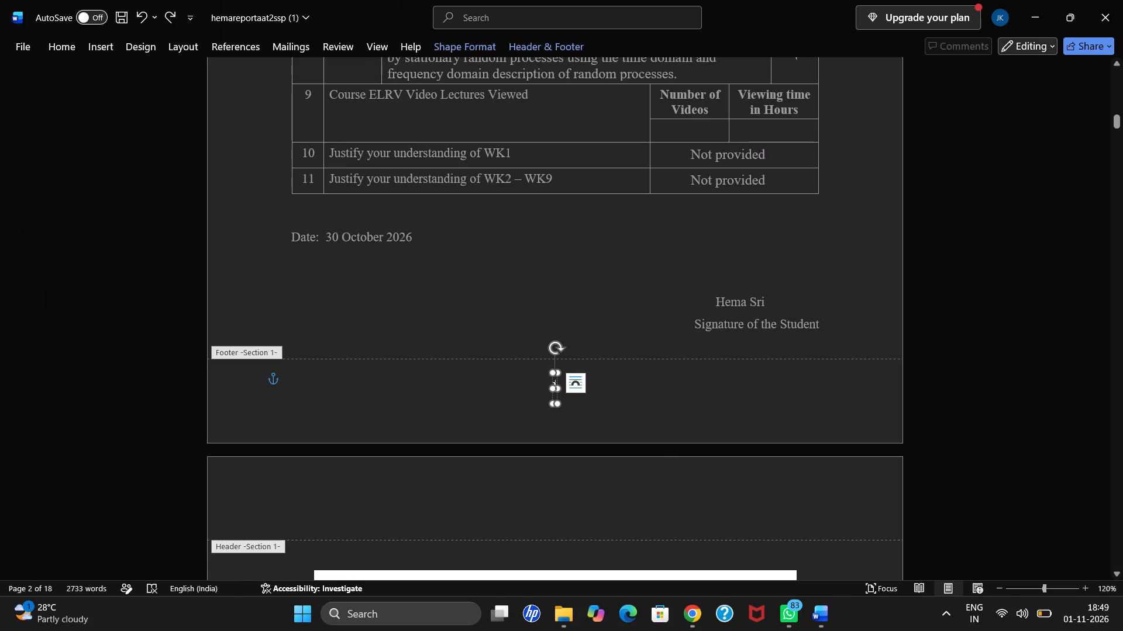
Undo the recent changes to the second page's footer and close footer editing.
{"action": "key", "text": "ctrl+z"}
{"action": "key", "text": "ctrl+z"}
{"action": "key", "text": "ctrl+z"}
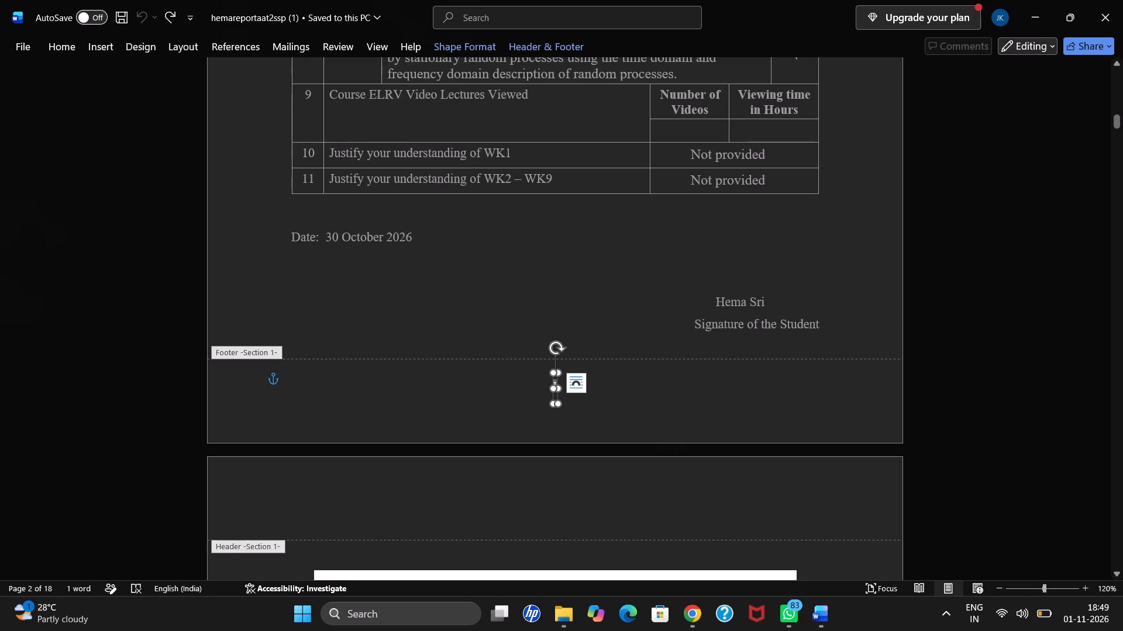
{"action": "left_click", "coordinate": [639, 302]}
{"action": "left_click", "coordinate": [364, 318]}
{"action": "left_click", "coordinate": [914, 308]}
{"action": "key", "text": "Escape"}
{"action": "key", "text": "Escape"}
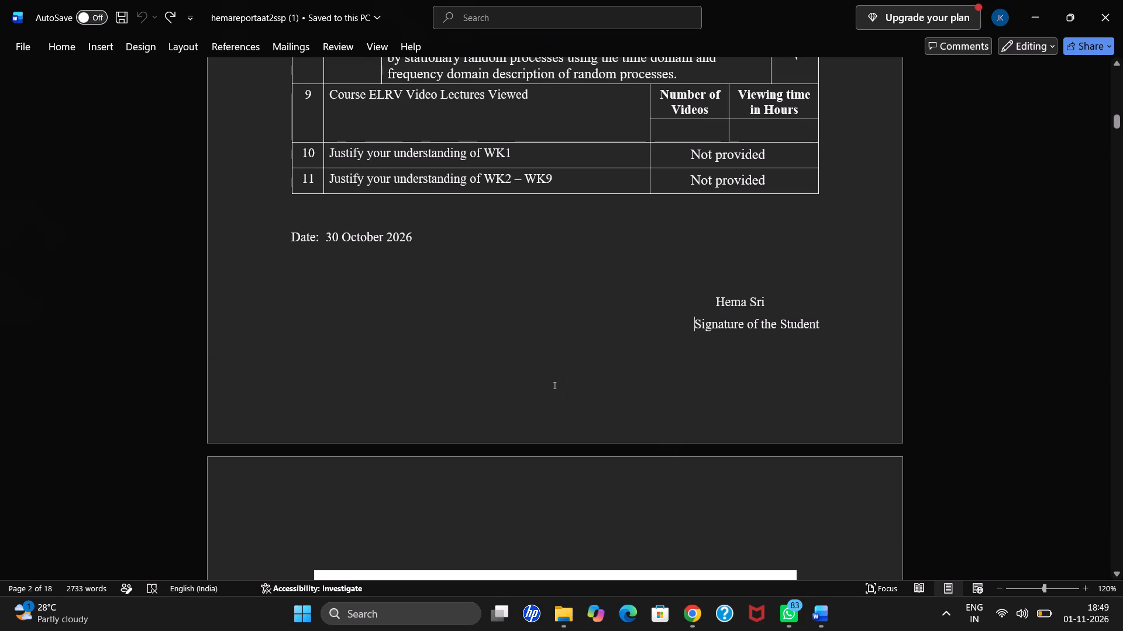
Examine the footer page numbers from the title page through the declaration to the start of the abstract.
{"action": "scroll", "coordinate": [694, 256], "scroll_direction": "down", "scroll_amount": 13}
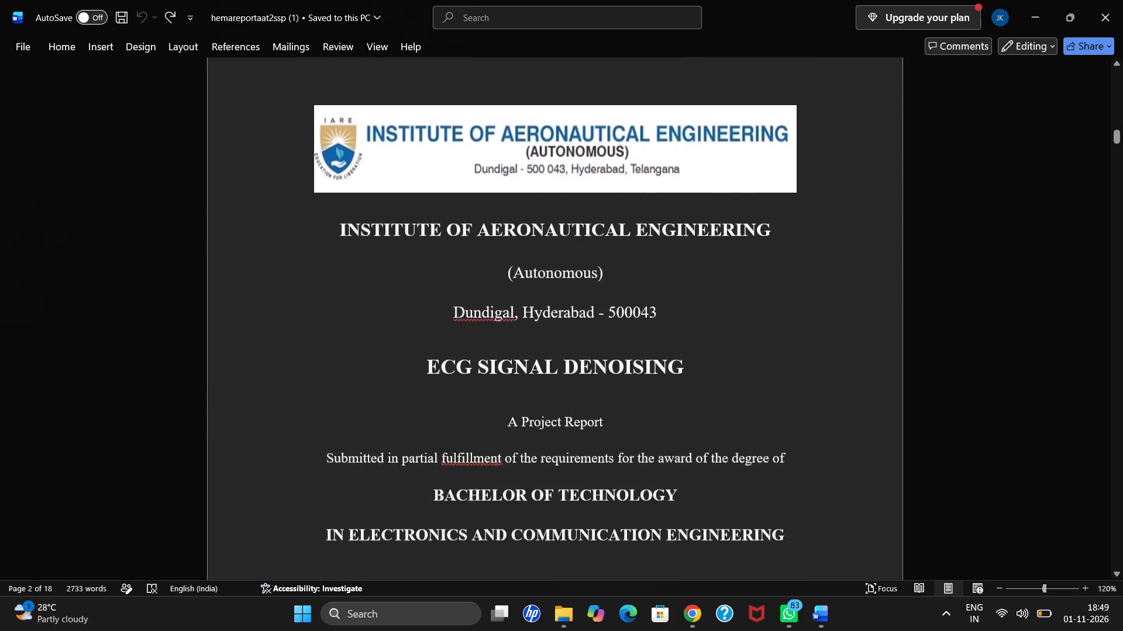
{"action": "scroll", "coordinate": [681, 243], "scroll_direction": "down", "scroll_amount": 3}
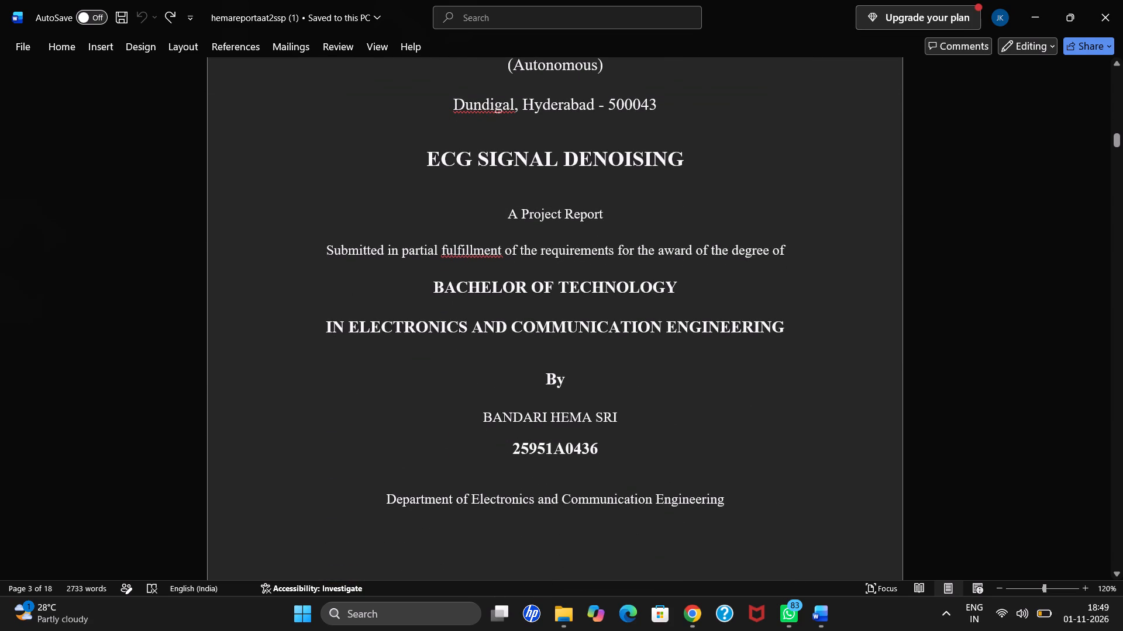
{"action": "scroll", "coordinate": [679, 178], "scroll_direction": "down", "scroll_amount": 7}
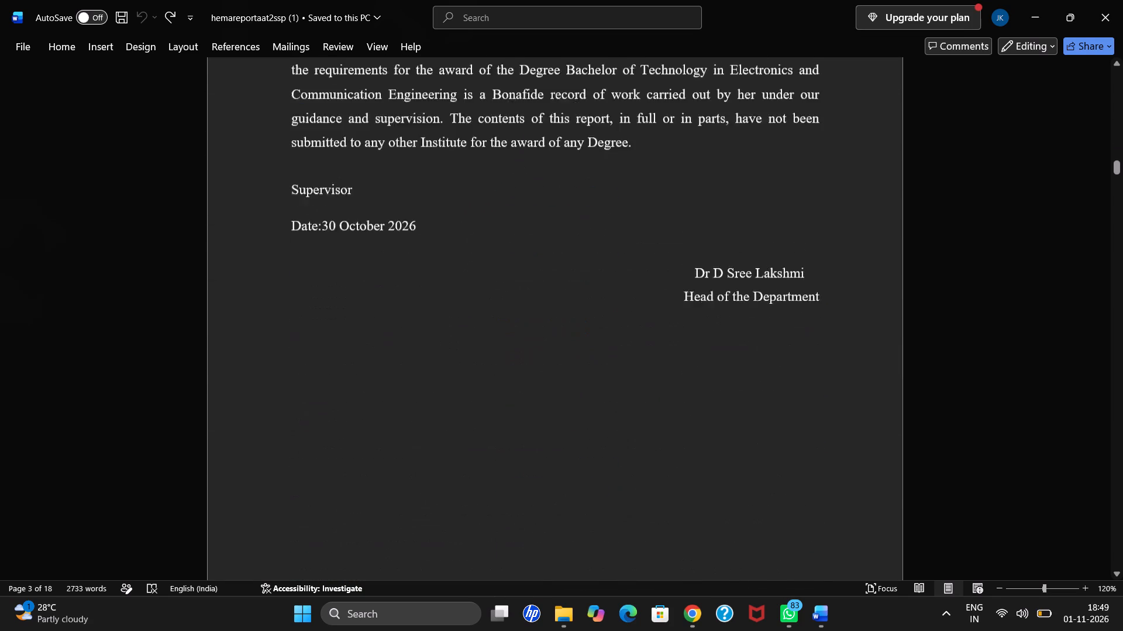
{"action": "scroll", "coordinate": [677, 181], "scroll_direction": "down", "scroll_amount": 2}
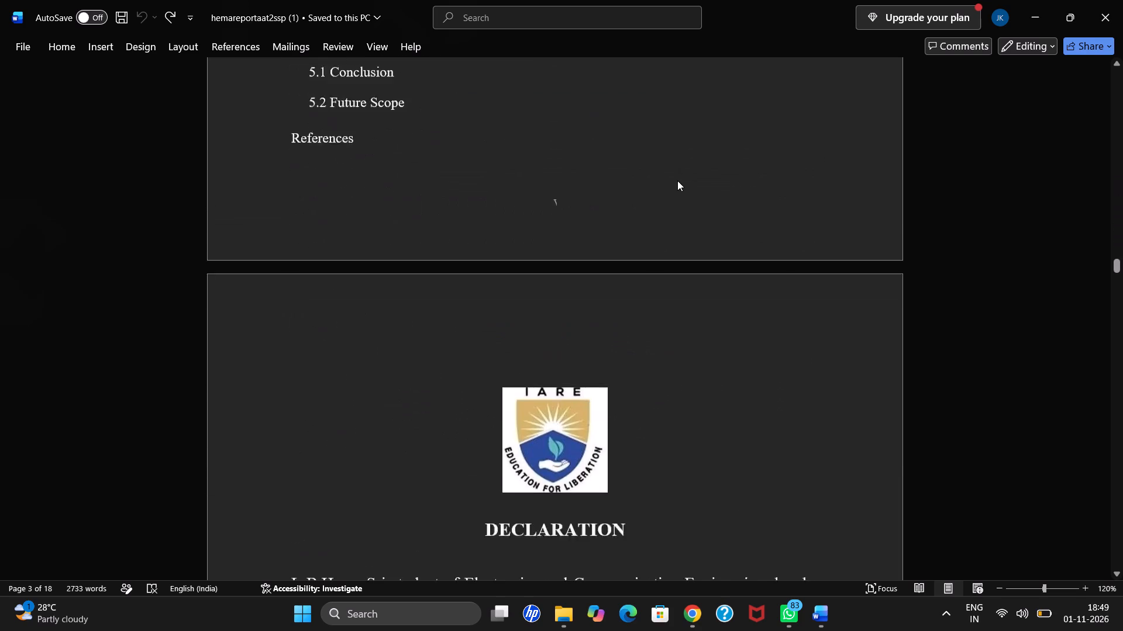
{"action": "scroll", "coordinate": [677, 181], "scroll_direction": "up", "scroll_amount": 2}
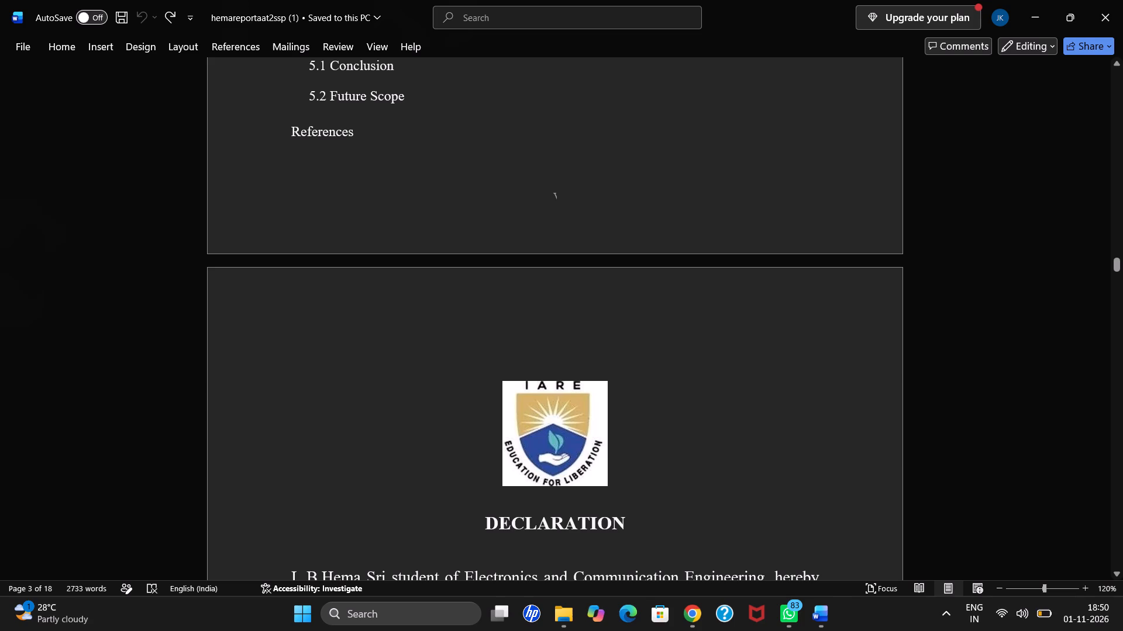
{"action": "scroll", "coordinate": [454, 190], "scroll_direction": "down", "scroll_amount": 20}
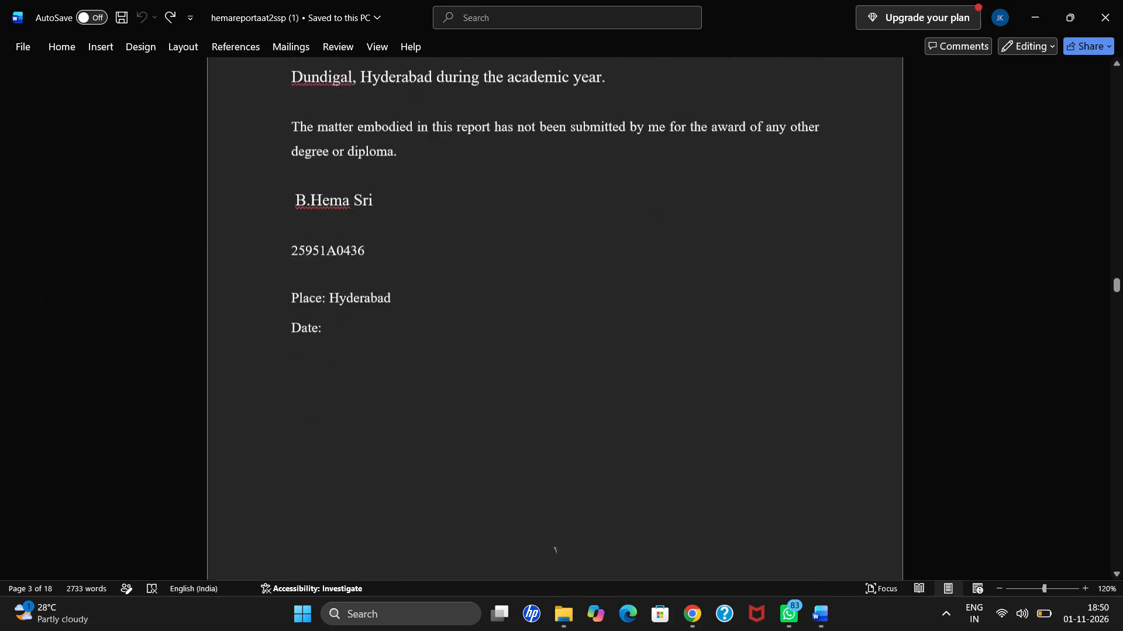
{"action": "scroll", "coordinate": [455, 186], "scroll_direction": "down", "scroll_amount": 1}
Look through the bottom-of-page number designs without choosing one.
{"action": "left_click", "coordinate": [85, 42]}
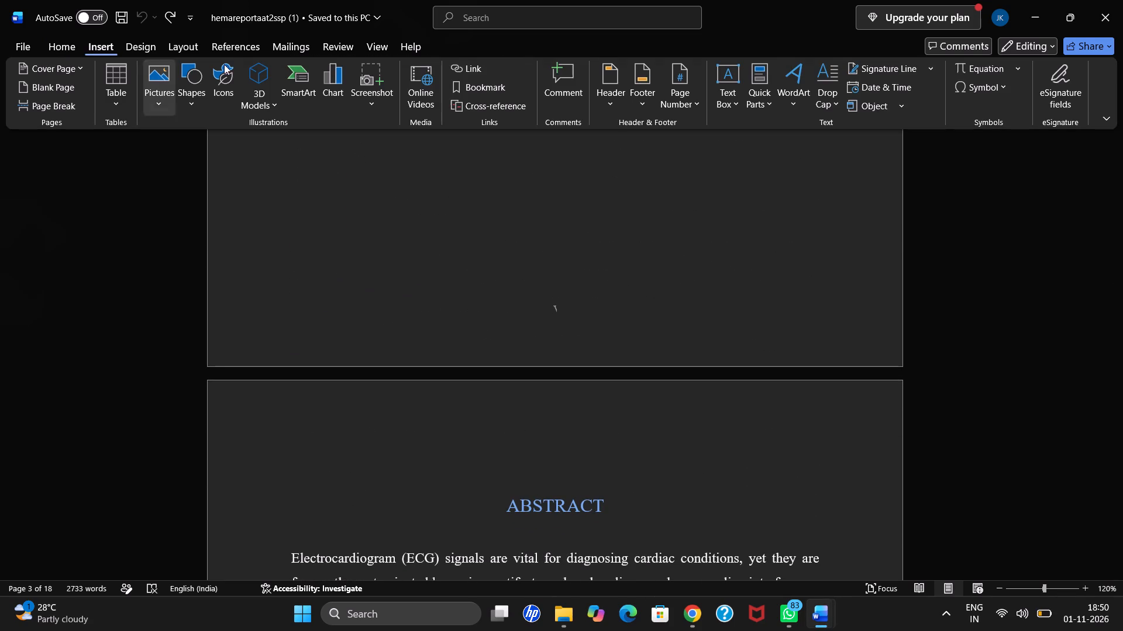
{"action": "left_click", "coordinate": [691, 108]}
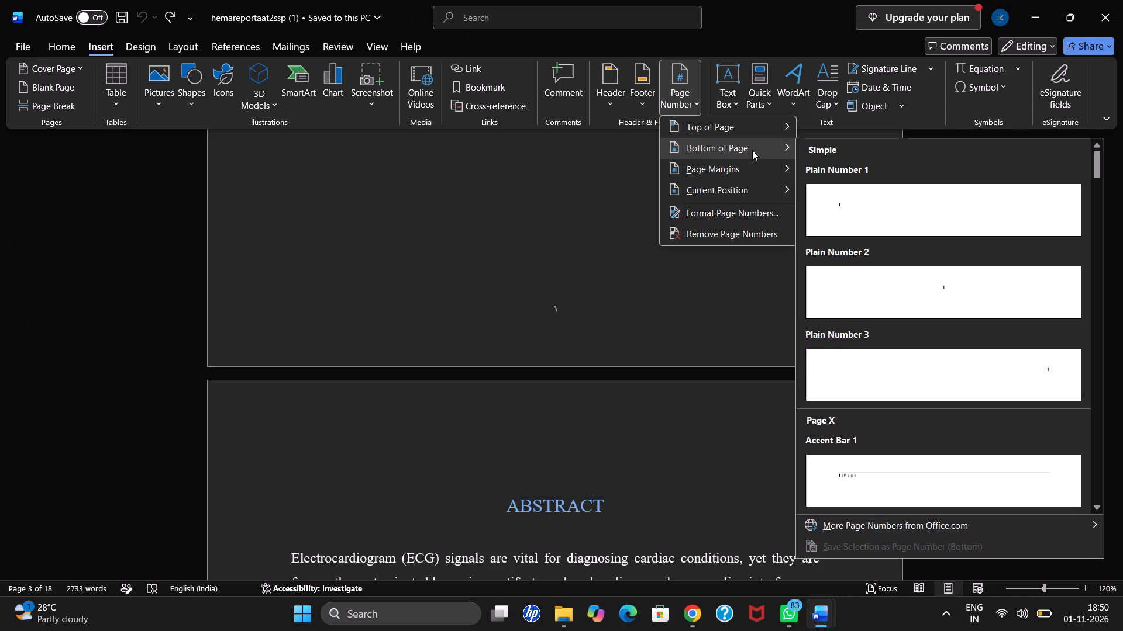
{"action": "scroll", "coordinate": [929, 315], "scroll_direction": "down", "scroll_amount": 8}
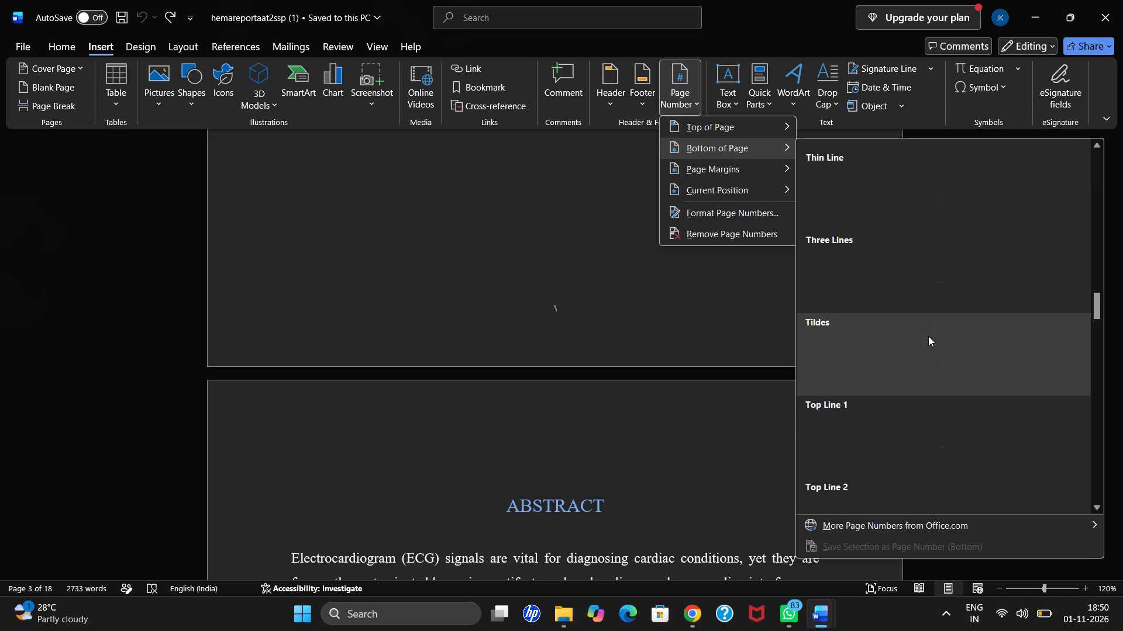
{"action": "scroll", "coordinate": [928, 336], "scroll_direction": "down", "scroll_amount": 15}
{"action": "scroll", "coordinate": [928, 334], "scroll_direction": "up", "scroll_amount": 7}
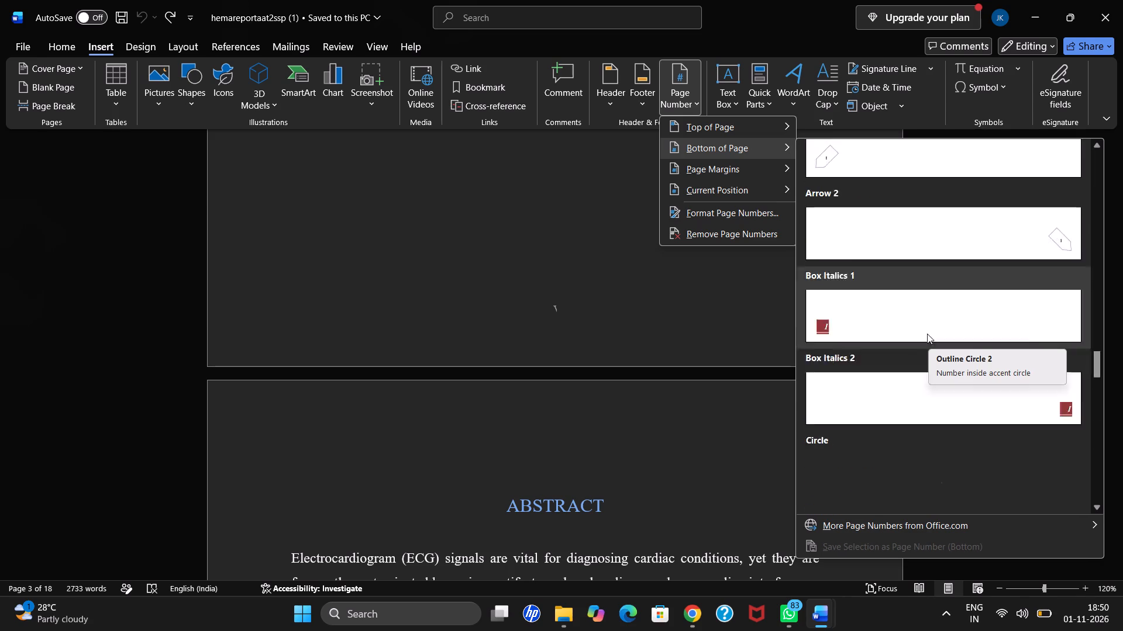
{"action": "scroll", "coordinate": [927, 334], "scroll_direction": "up", "scroll_amount": 13}
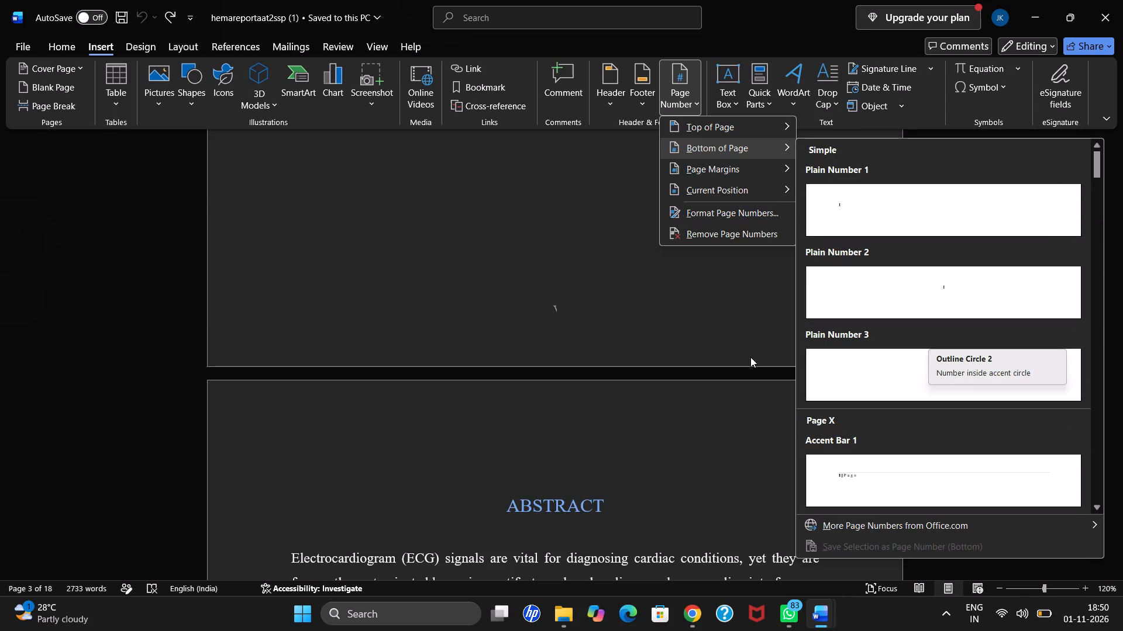
{"action": "scroll", "coordinate": [851, 375], "scroll_direction": "up", "scroll_amount": 10}
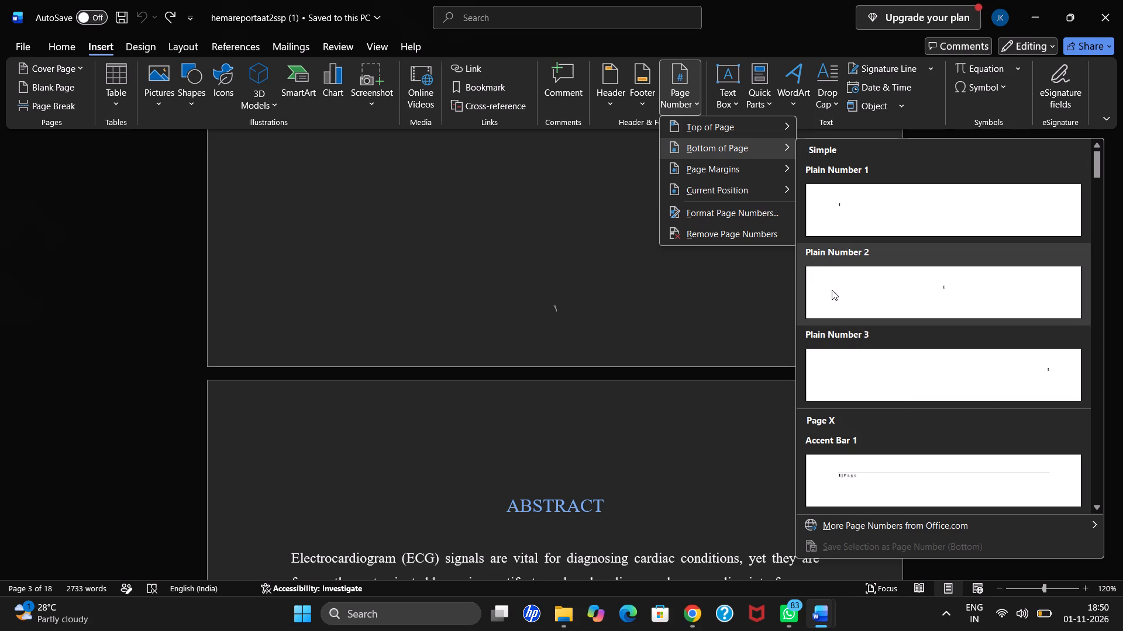
{"action": "left_click", "coordinate": [563, 228]}
Add a line break before the "1.2 Objectives" heading in Chapter 1 so it moves onto the next page with its list.
{"action": "scroll", "coordinate": [594, 289], "scroll_direction": "down", "scroll_amount": 2}
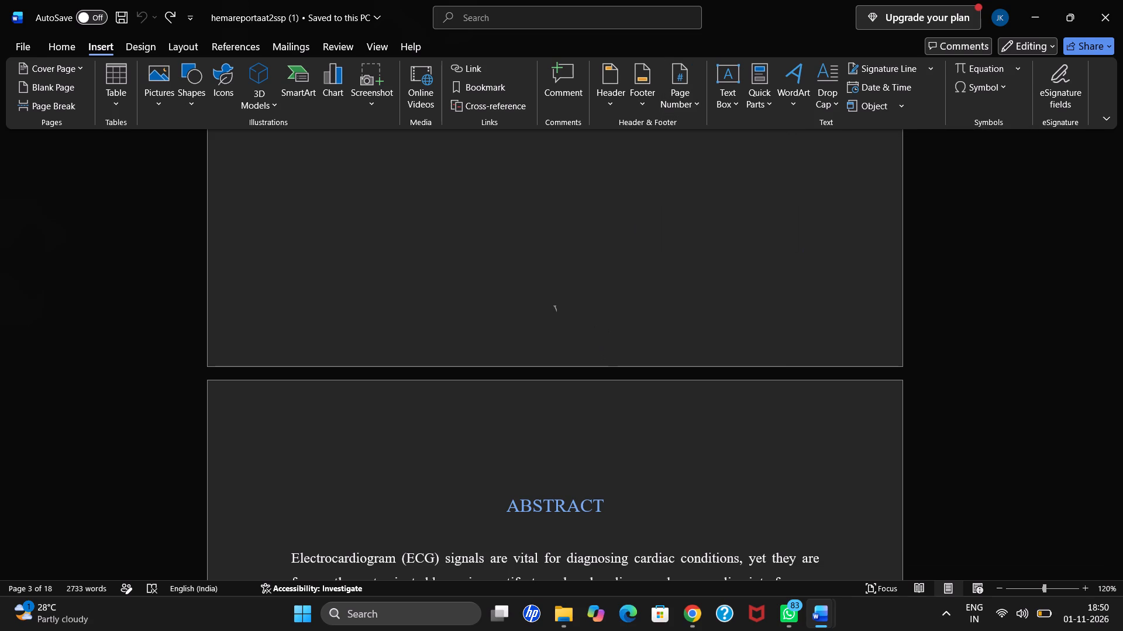
{"action": "scroll", "coordinate": [594, 289], "scroll_direction": "down", "scroll_amount": 14}
{"action": "scroll", "coordinate": [594, 286], "scroll_direction": "down", "scroll_amount": 8}
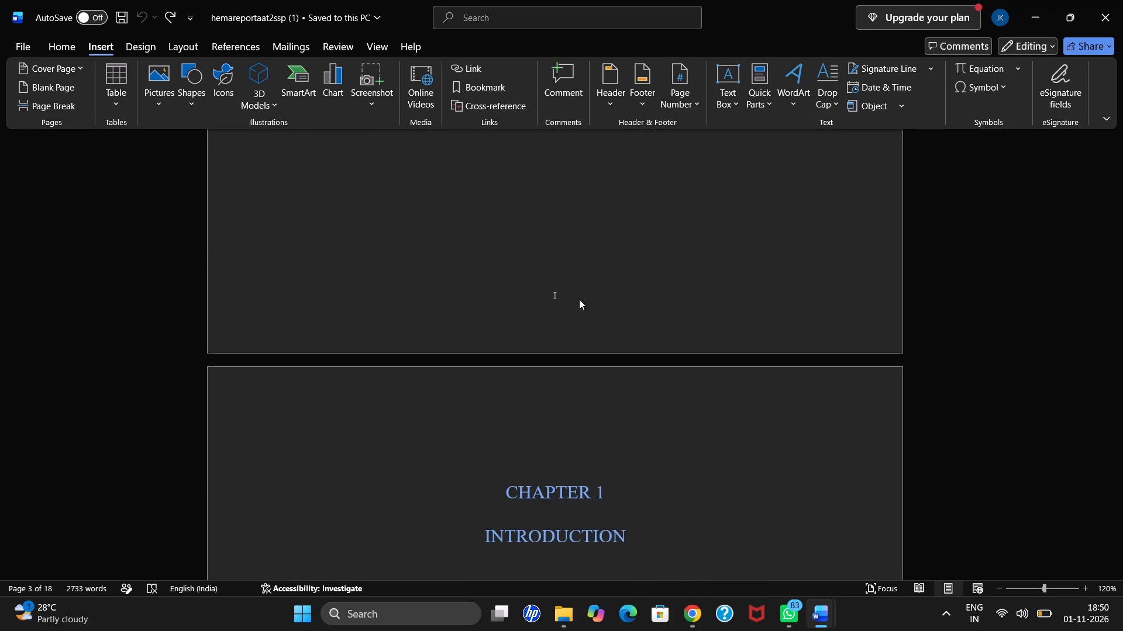
{"action": "scroll", "coordinate": [579, 299], "scroll_direction": "down", "scroll_amount": 17}
{"action": "scroll", "coordinate": [579, 298], "scroll_direction": "down", "scroll_amount": 8}
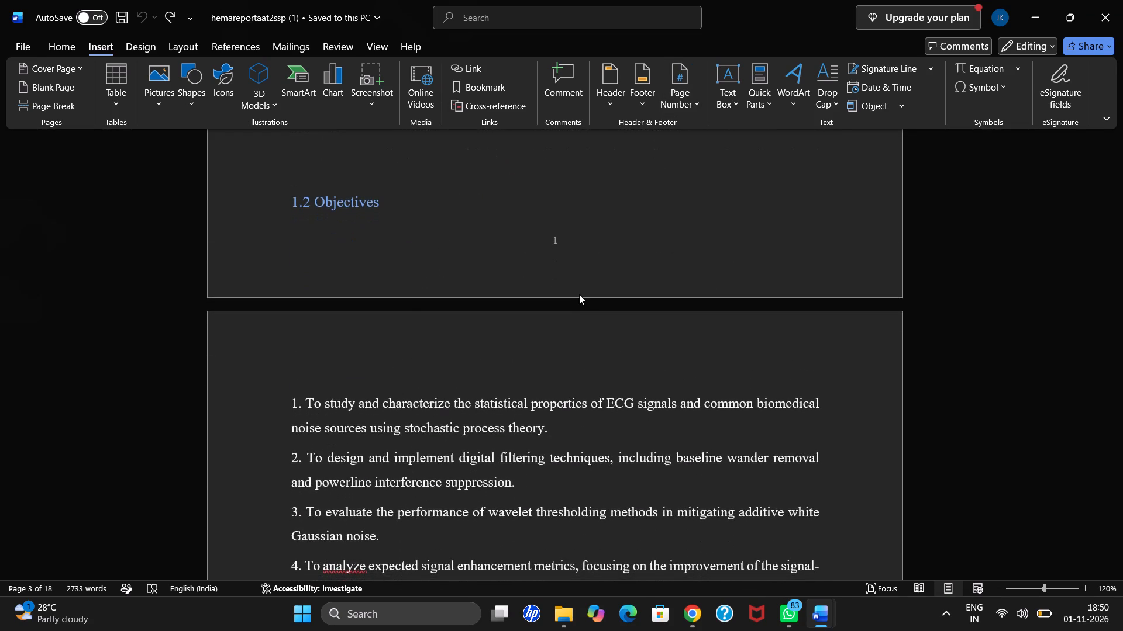
{"action": "scroll", "coordinate": [579, 294], "scroll_direction": "down", "scroll_amount": 8}
{"action": "scroll", "coordinate": [583, 261], "scroll_direction": "up", "scroll_amount": 9}
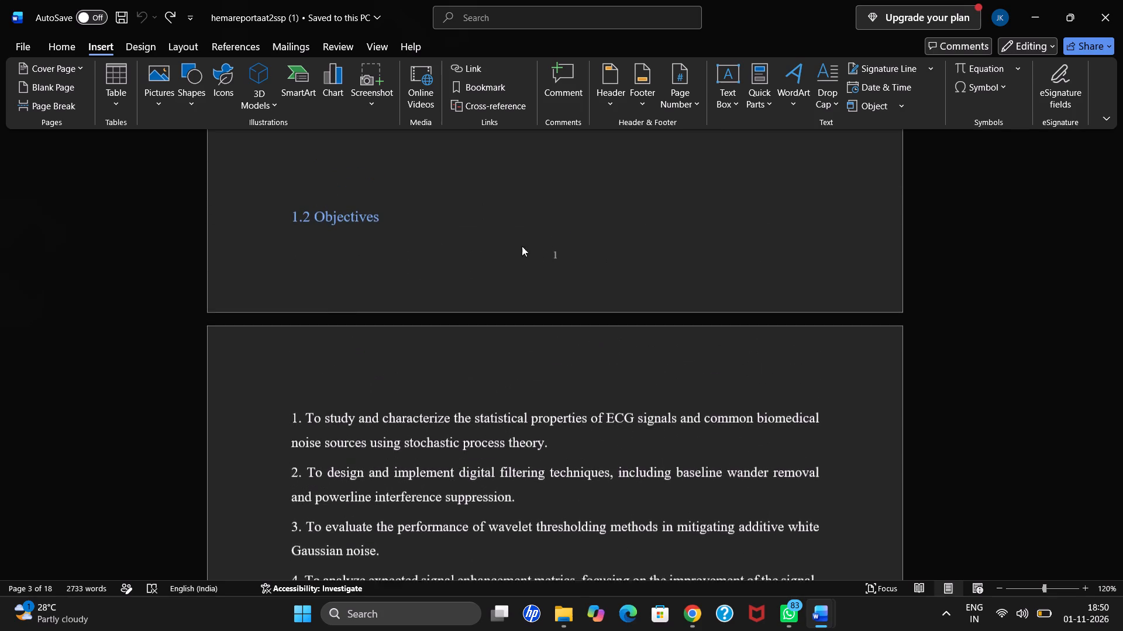
{"action": "left_click", "coordinate": [278, 237]}
{"action": "left_click", "coordinate": [289, 243]}
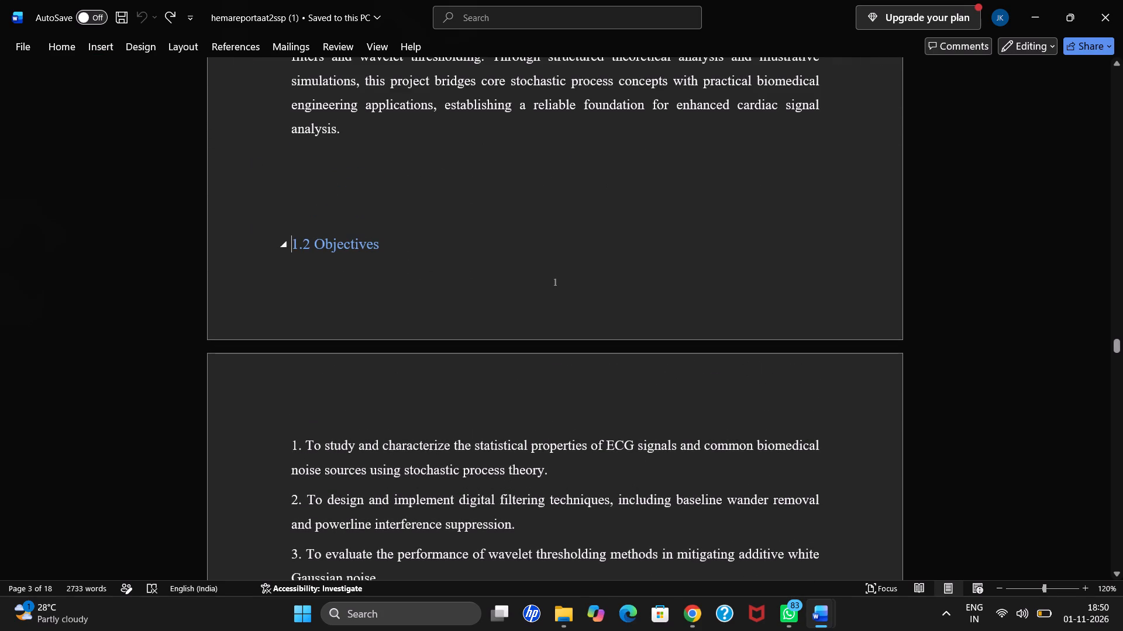
{"action": "key", "text": "Return"}
Examine the page layout and footer numbers from Chapter 2 back through the abstract and certificate to the self-assessment form.
{"action": "scroll", "coordinate": [500, 227], "scroll_direction": "down", "scroll_amount": 7}
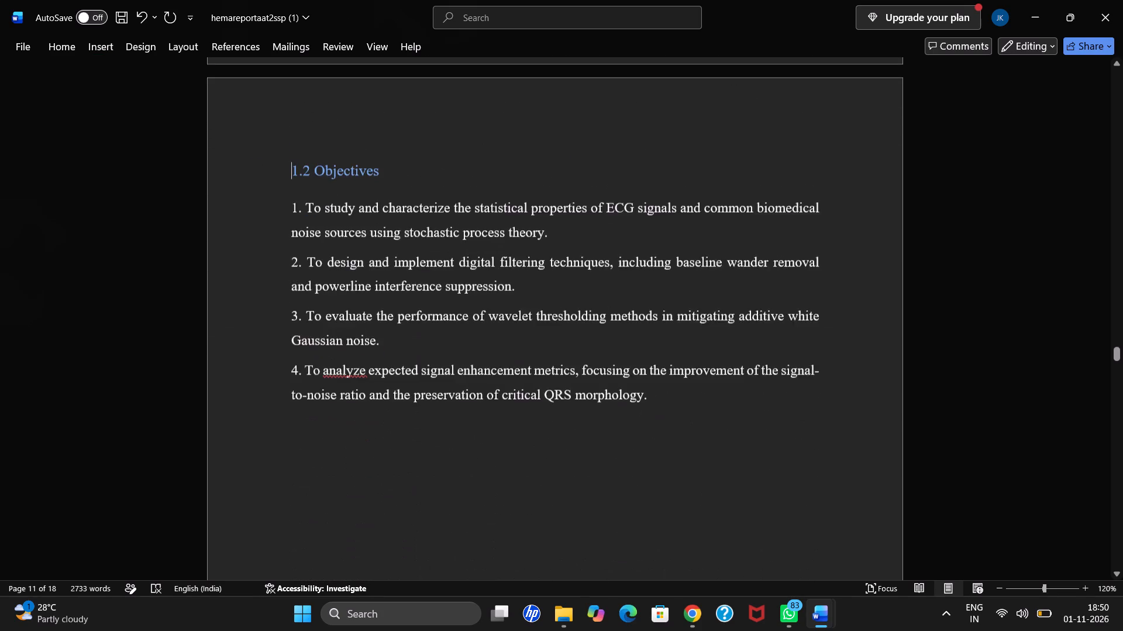
{"action": "scroll", "coordinate": [490, 188], "scroll_direction": "down", "scroll_amount": 16}
{"action": "scroll", "coordinate": [493, 175], "scroll_direction": "down", "scroll_amount": 16}
{"action": "scroll", "coordinate": [493, 178], "scroll_direction": "up", "scroll_amount": 6}
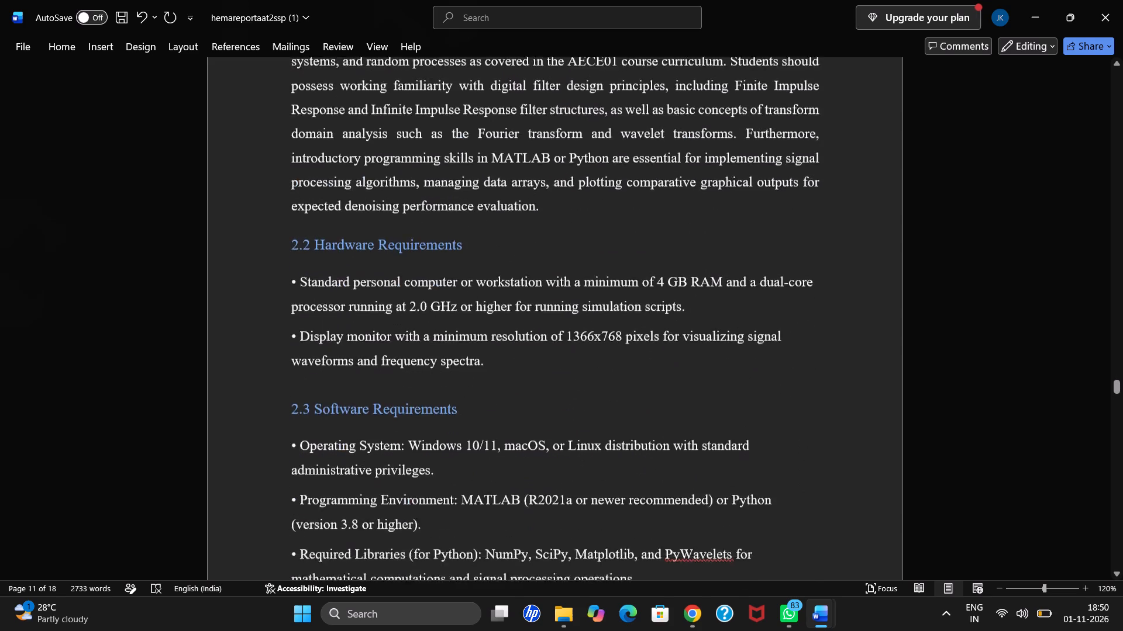
{"action": "scroll", "coordinate": [493, 178], "scroll_direction": "up", "scroll_amount": 4}
{"action": "scroll", "coordinate": [493, 178], "scroll_direction": "up", "scroll_amount": 20}
{"action": "scroll", "coordinate": [493, 178], "scroll_direction": "up", "scroll_amount": 20}
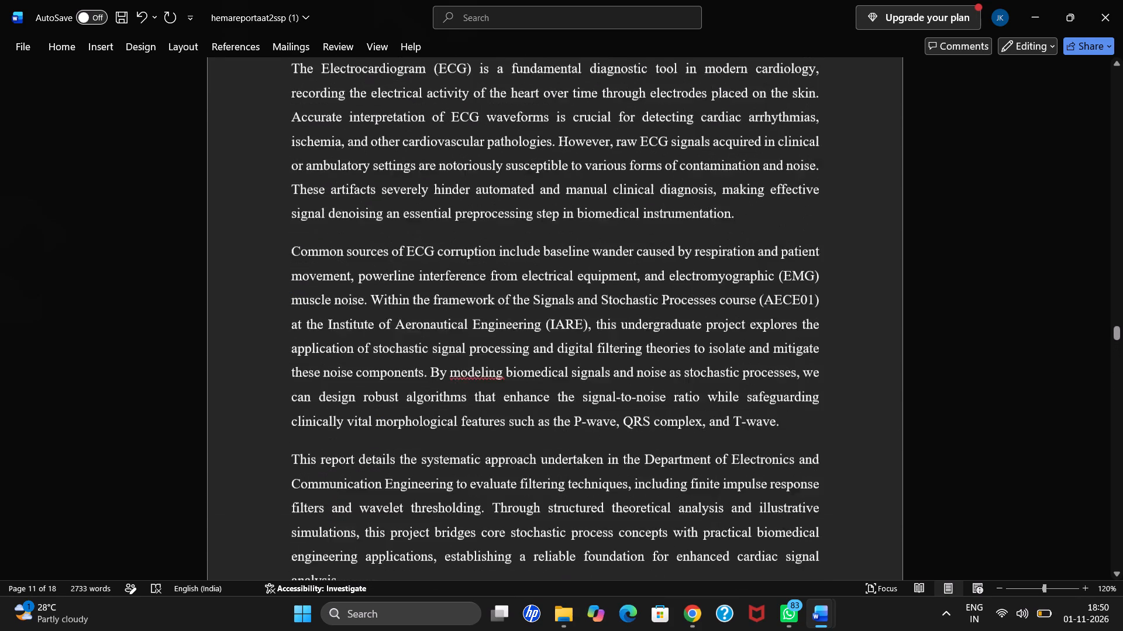
{"action": "scroll", "coordinate": [493, 178], "scroll_direction": "up", "scroll_amount": 20}
{"action": "scroll", "coordinate": [493, 178], "scroll_direction": "up", "scroll_amount": 15}
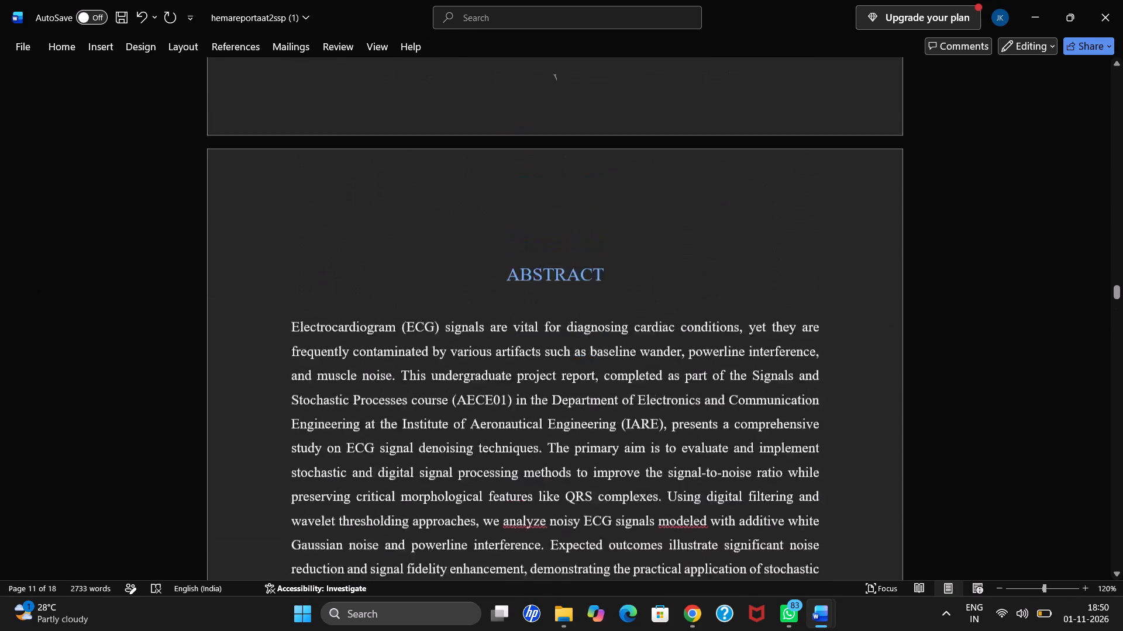
{"action": "scroll", "coordinate": [493, 178], "scroll_direction": "up", "scroll_amount": 16}
{"action": "scroll", "coordinate": [493, 178], "scroll_direction": "up", "scroll_amount": 11}
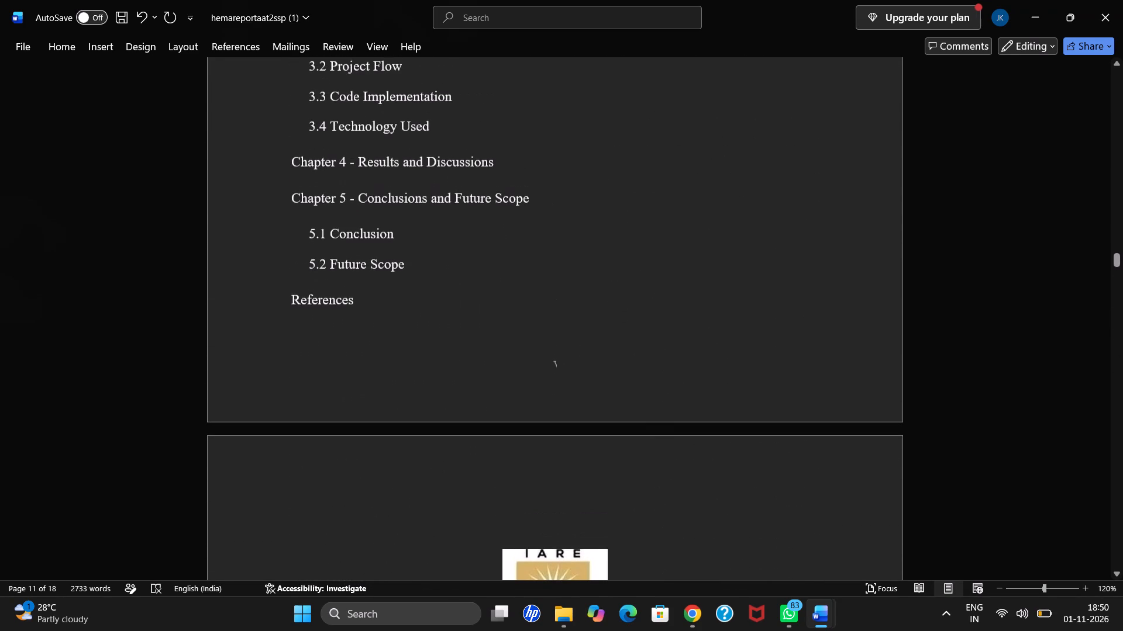
{"action": "middle_click", "coordinate": [493, 178]}
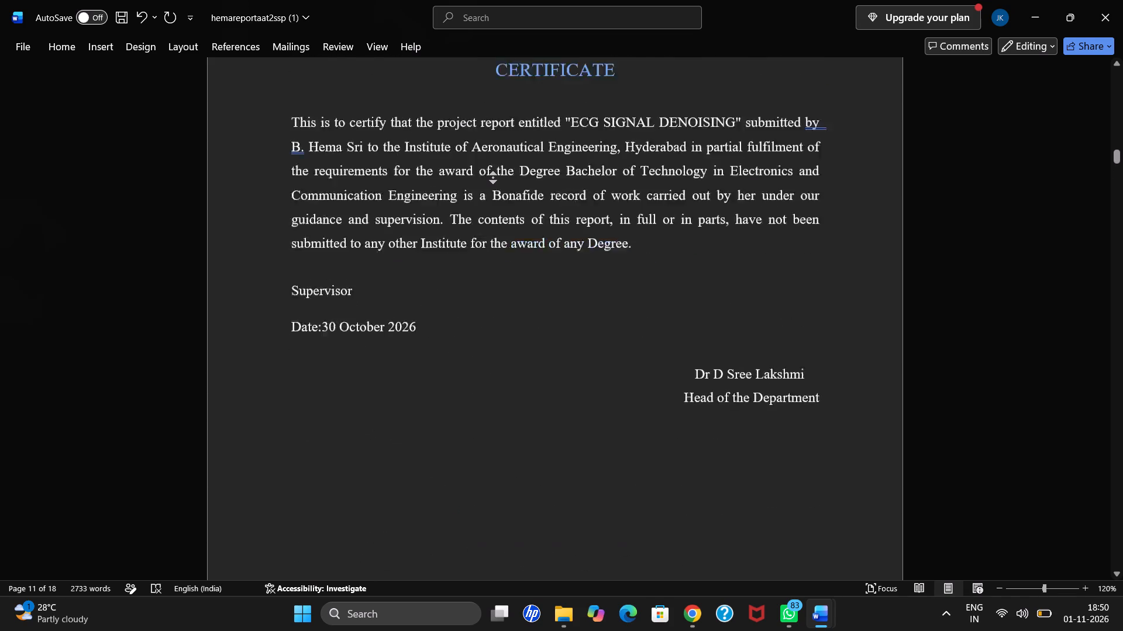
{"action": "scroll", "coordinate": [505, 193], "scroll_direction": "down", "scroll_amount": 1}
{"action": "middle_click", "coordinate": [505, 193]}
{"action": "scroll", "coordinate": [505, 193], "scroll_direction": "up", "scroll_amount": 6}
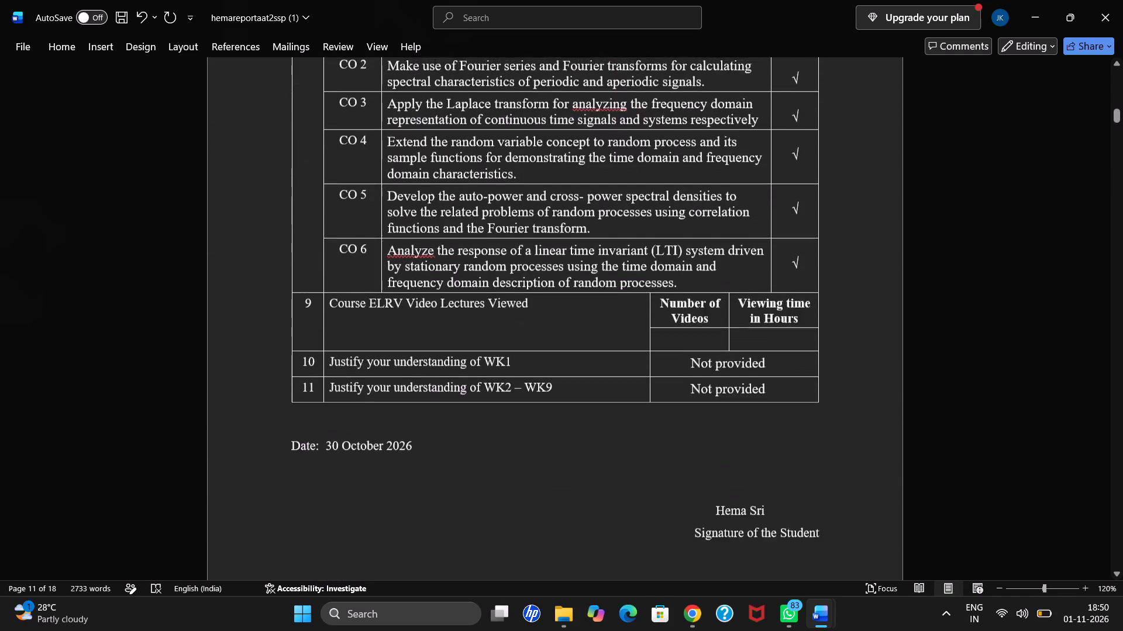
{"action": "scroll", "coordinate": [508, 188], "scroll_direction": "up", "scroll_amount": 18}
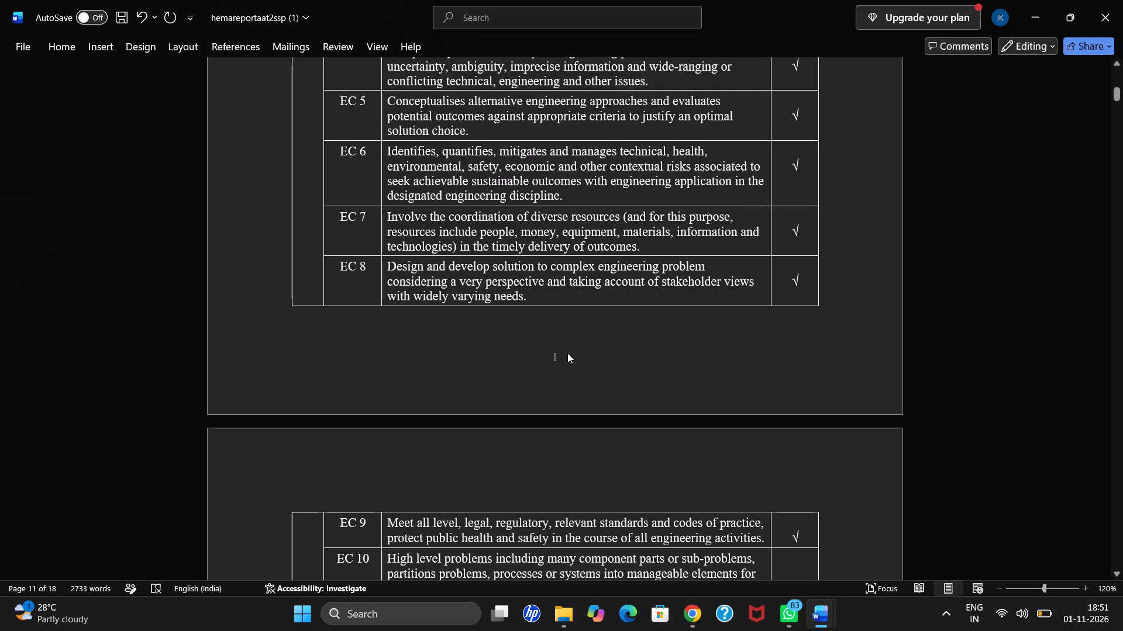
{"action": "scroll", "coordinate": [567, 342], "scroll_direction": "down", "scroll_amount": 11}
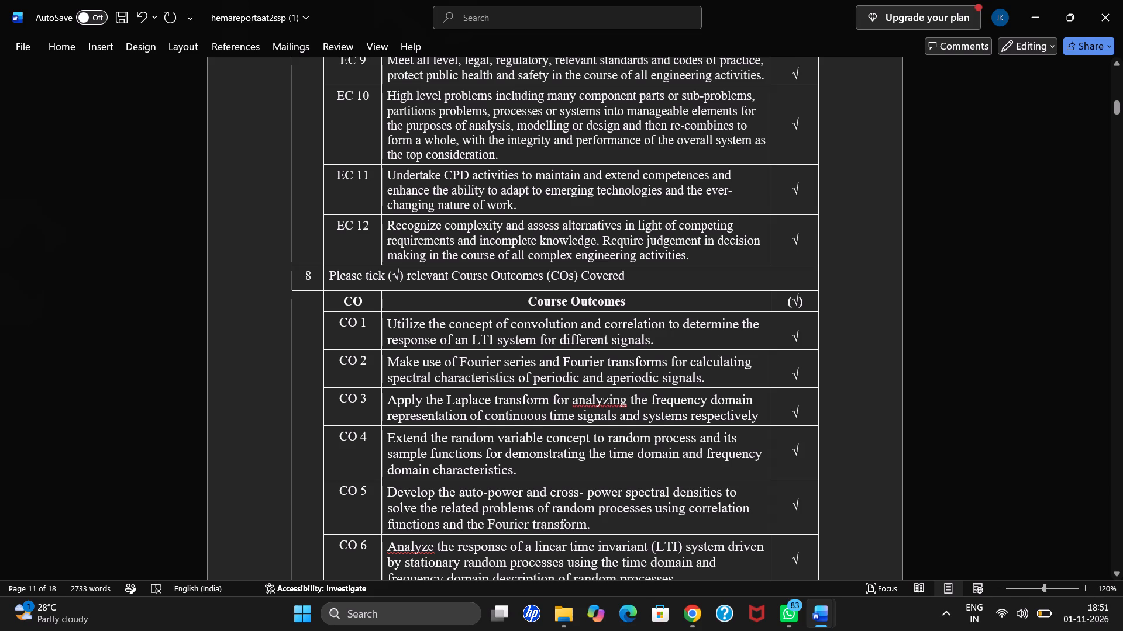
{"action": "scroll", "coordinate": [438, 360], "scroll_direction": "up", "scroll_amount": 20}
{"action": "scroll", "coordinate": [438, 360], "scroll_direction": "up", "scroll_amount": 7}
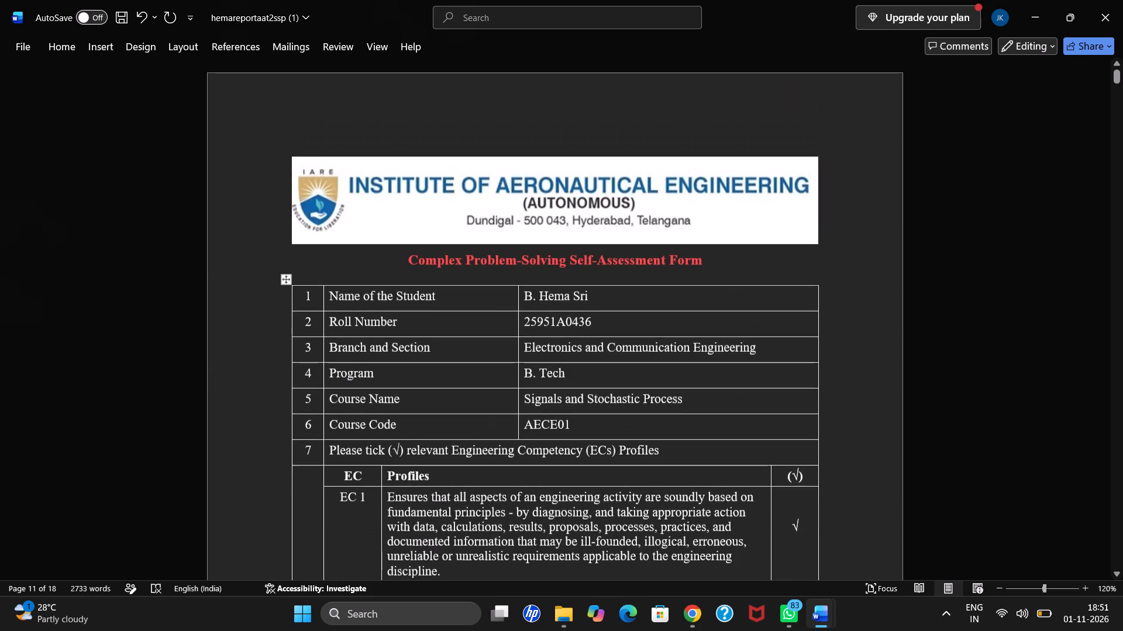
Insert a centred bottom-of-page number in the Section 2 footer using the Plain Number 2 design.
{"action": "left_click", "coordinate": [111, 48]}
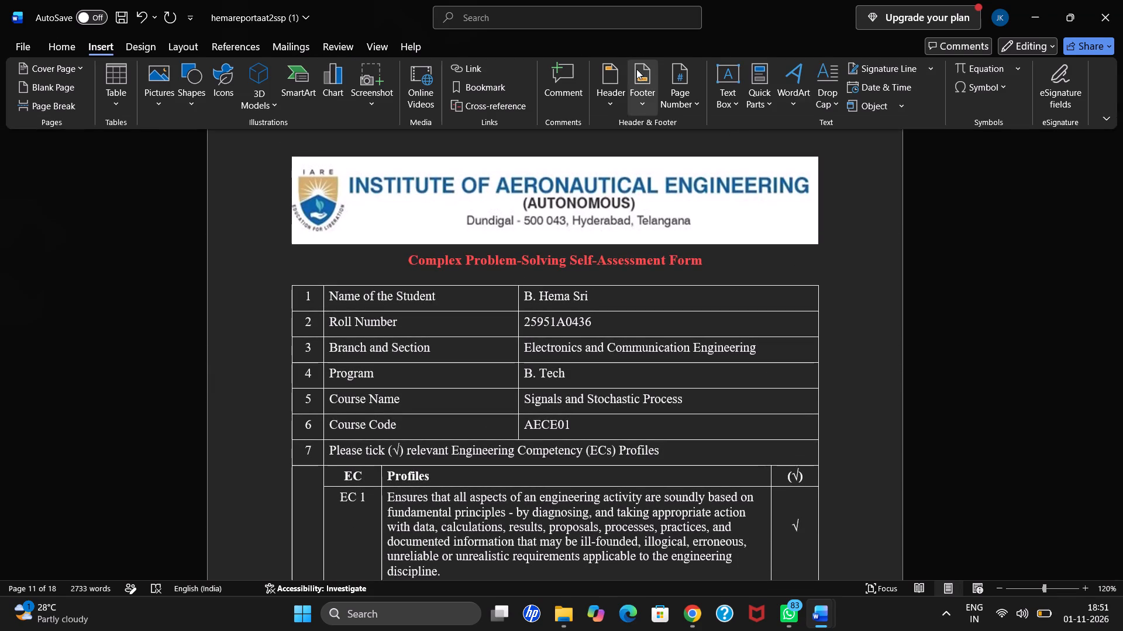
{"action": "left_click", "coordinate": [676, 103]}
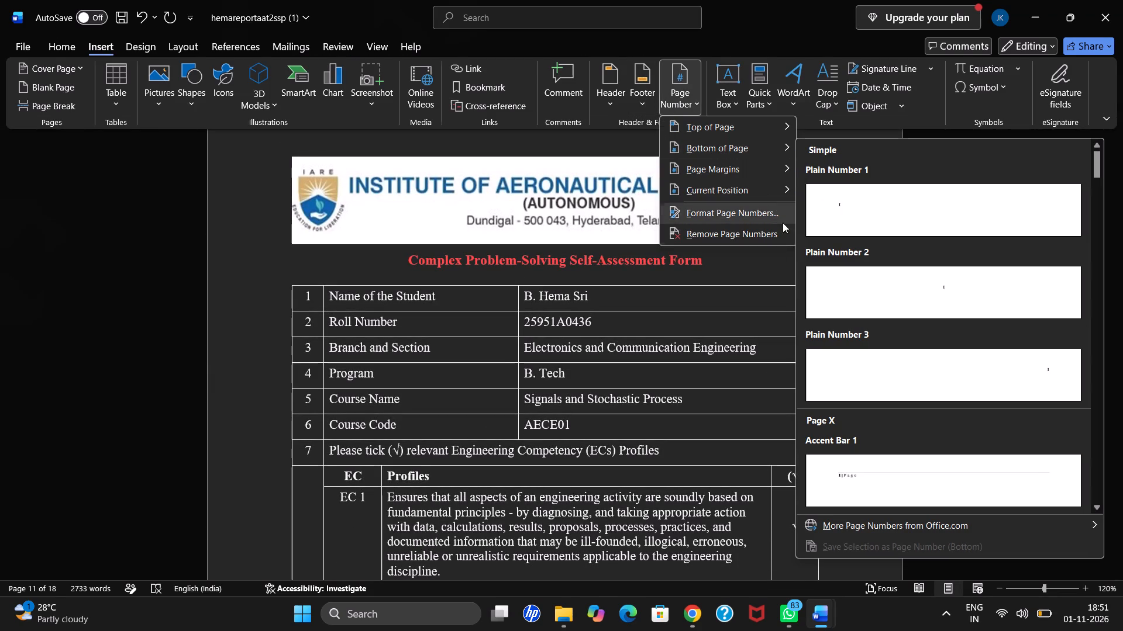
{"action": "left_click", "coordinate": [873, 306]}
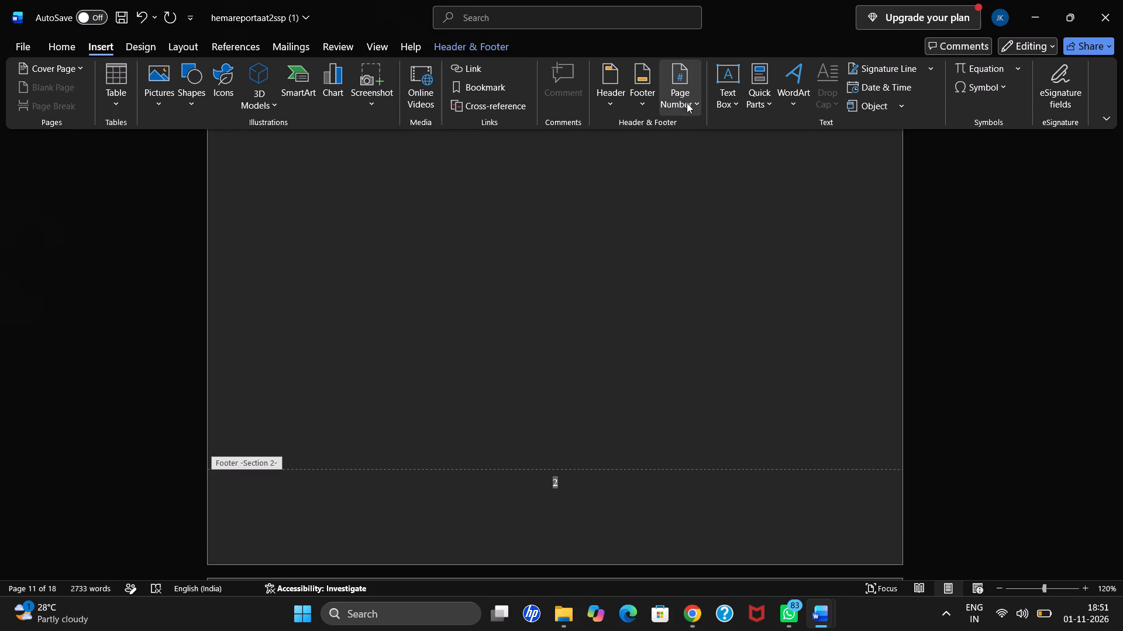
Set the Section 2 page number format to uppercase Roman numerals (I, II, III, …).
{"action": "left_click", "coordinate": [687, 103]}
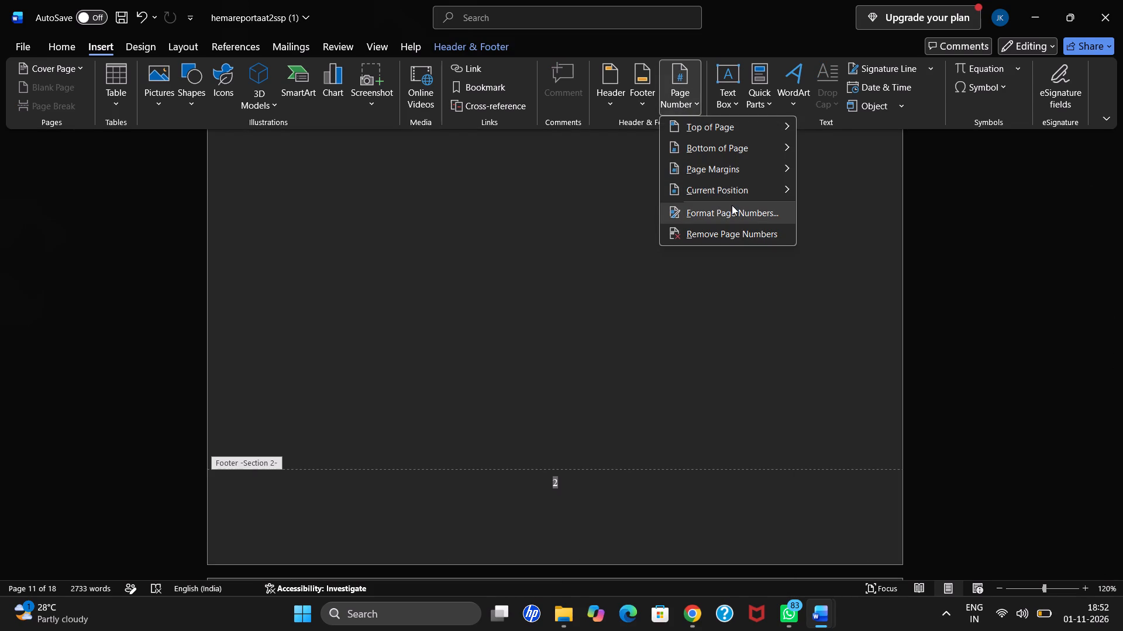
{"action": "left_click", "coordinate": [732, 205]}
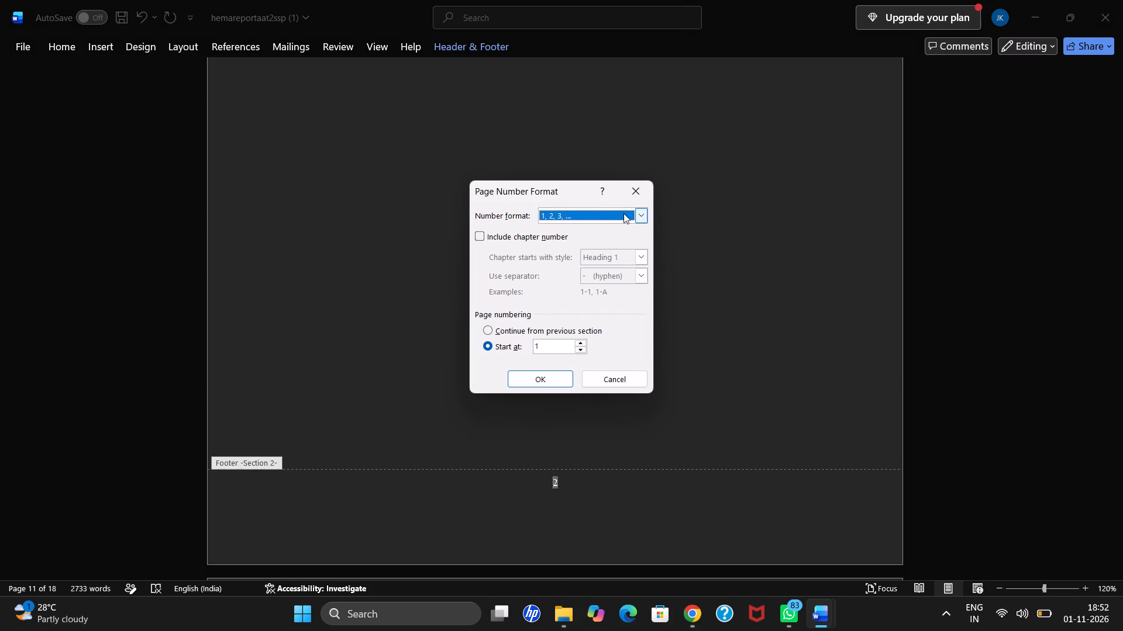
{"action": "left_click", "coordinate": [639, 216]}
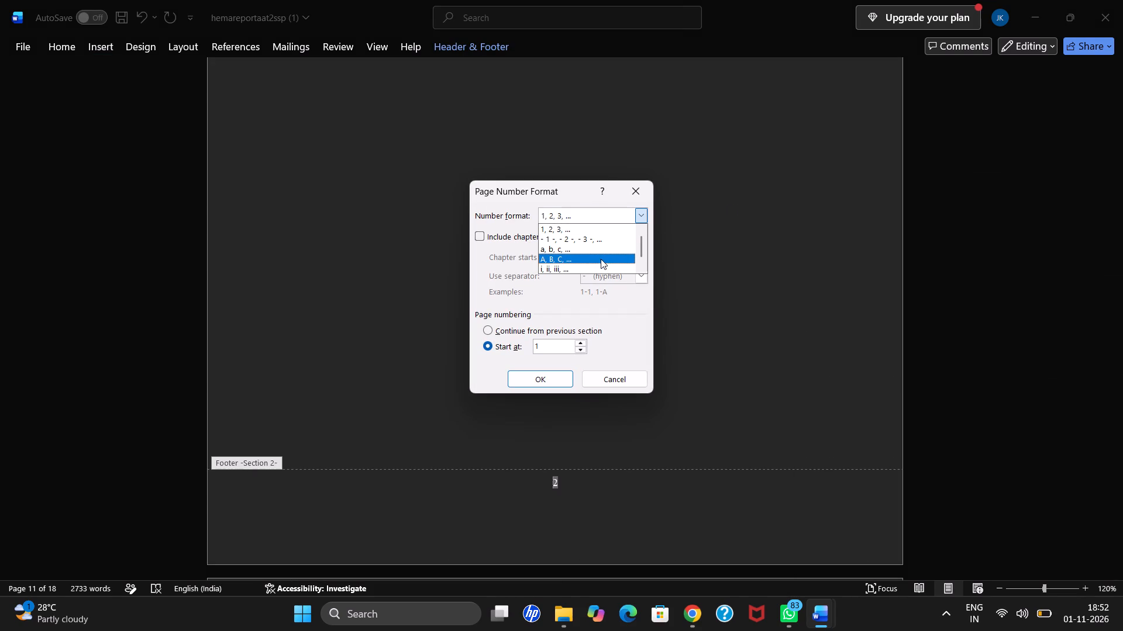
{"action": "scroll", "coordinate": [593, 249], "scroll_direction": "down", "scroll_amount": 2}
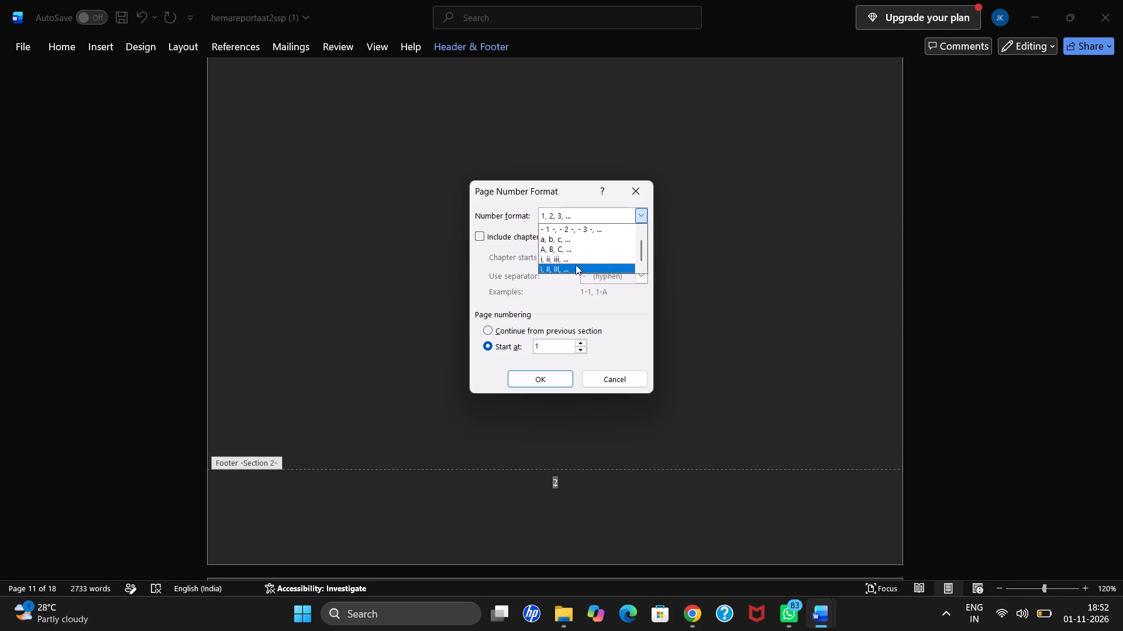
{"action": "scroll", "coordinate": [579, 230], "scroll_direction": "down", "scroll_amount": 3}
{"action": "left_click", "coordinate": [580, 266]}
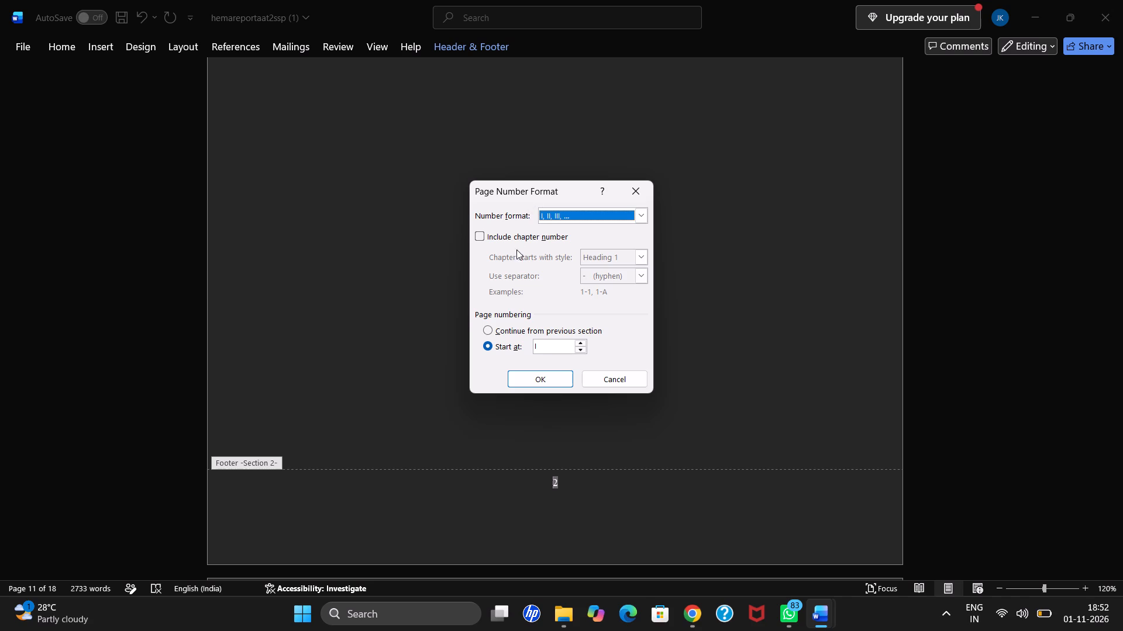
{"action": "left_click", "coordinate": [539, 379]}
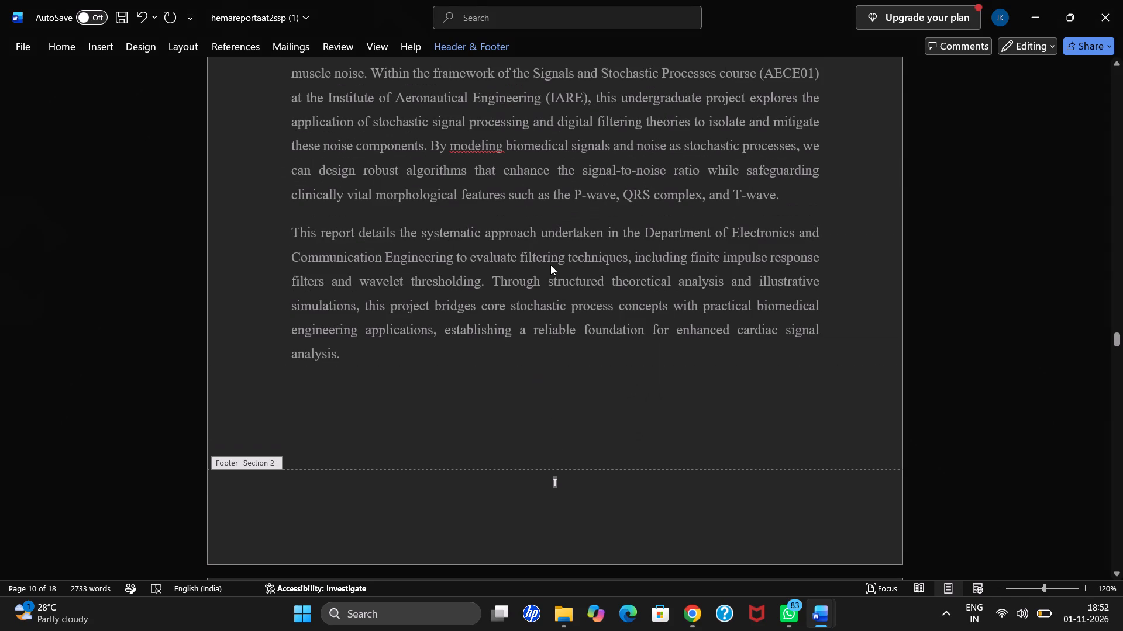
Examine the footer page numbers from Chapter 1 back to the start of the abstract and forward to Chapter 2.
{"action": "scroll", "coordinate": [550, 265], "scroll_direction": "up", "scroll_amount": 17}
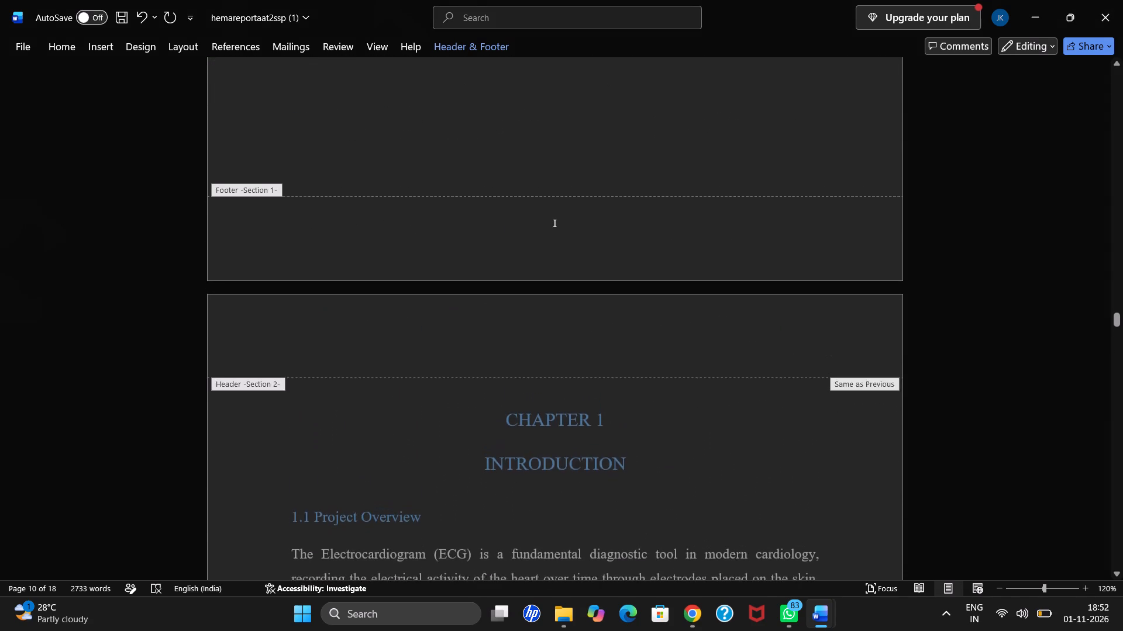
{"action": "scroll", "coordinate": [550, 269], "scroll_direction": "up", "scroll_amount": 18}
{"action": "scroll", "coordinate": [550, 268], "scroll_direction": "up", "scroll_amount": 5}
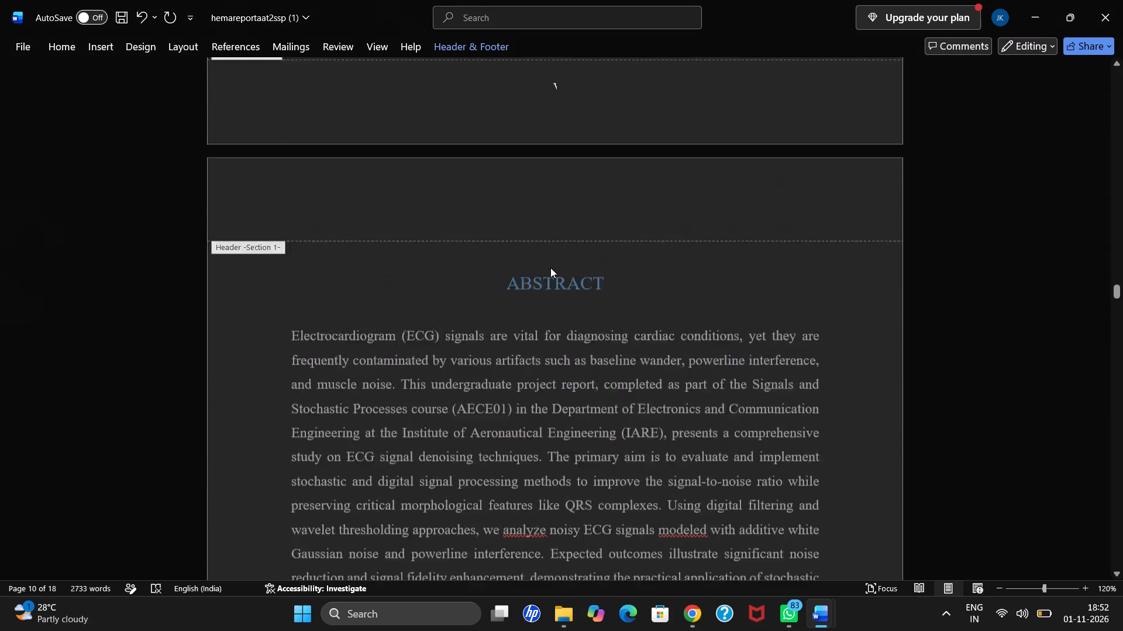
{"action": "scroll", "coordinate": [550, 268], "scroll_direction": "up", "scroll_amount": 4}
{"action": "scroll", "coordinate": [550, 268], "scroll_direction": "down", "scroll_amount": 20}
{"action": "scroll", "coordinate": [550, 268], "scroll_direction": "down", "scroll_amount": 20}
{"action": "scroll", "coordinate": [550, 268], "scroll_direction": "down", "scroll_amount": 13}
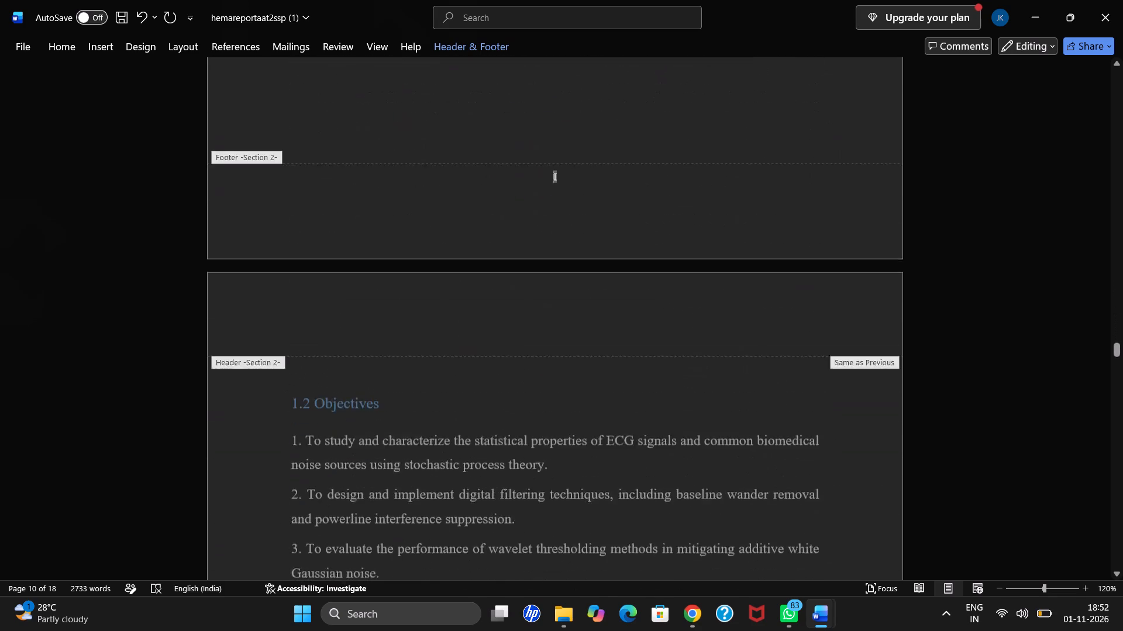
{"action": "scroll", "coordinate": [549, 272], "scroll_direction": "down", "scroll_amount": 18}
{"action": "scroll", "coordinate": [549, 272], "scroll_direction": "down", "scroll_amount": 10}
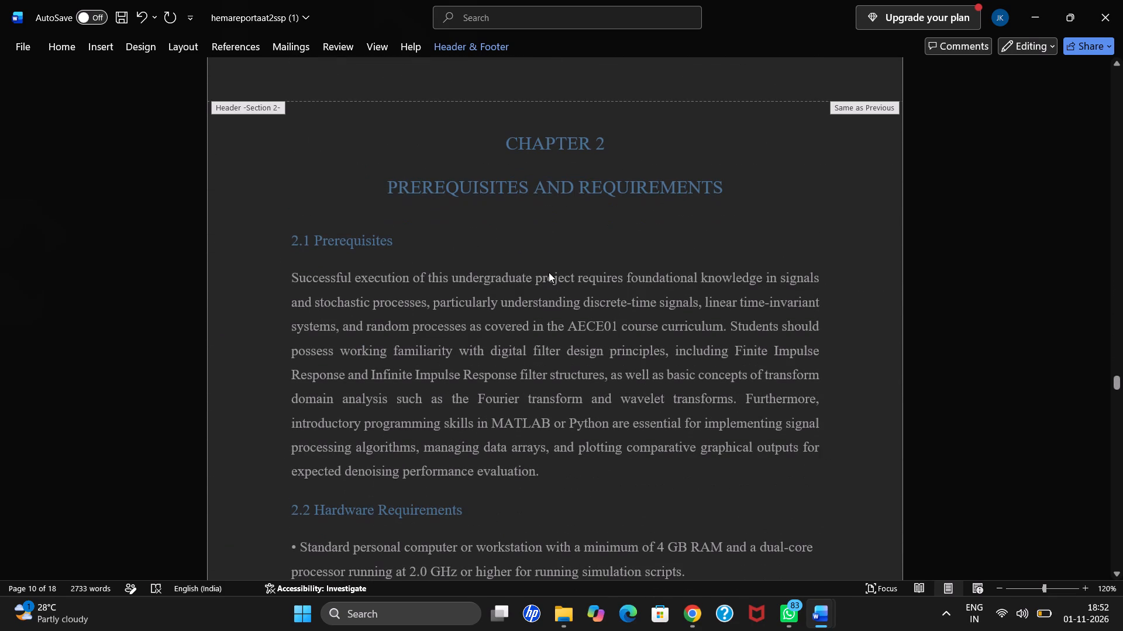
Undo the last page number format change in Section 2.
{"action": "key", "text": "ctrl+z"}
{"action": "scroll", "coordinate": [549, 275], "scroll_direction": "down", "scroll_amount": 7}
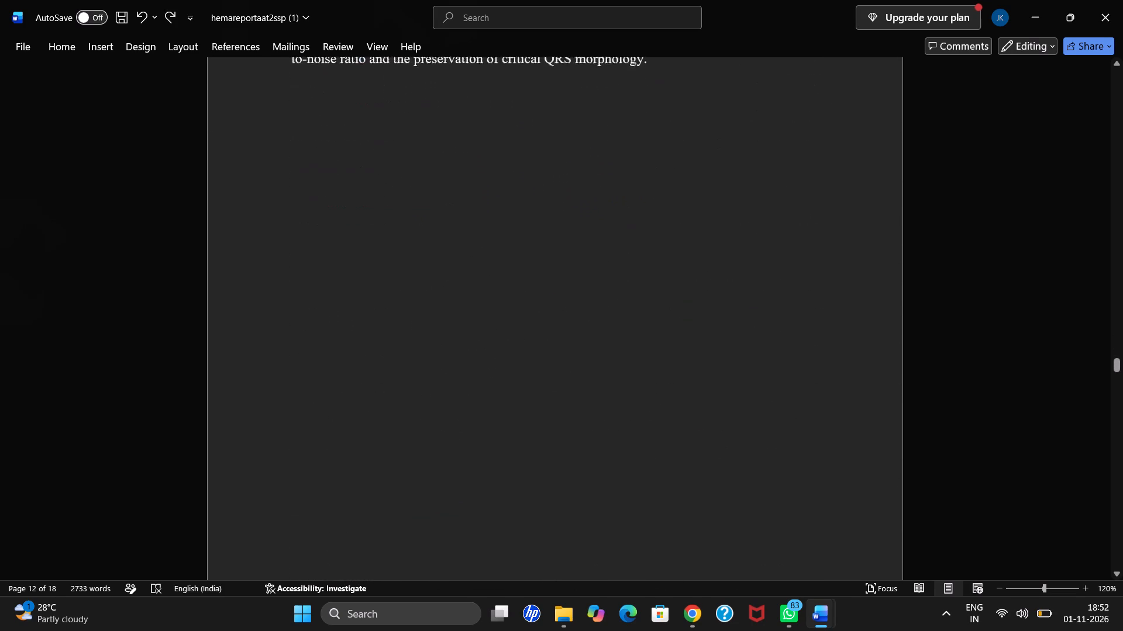
Insert a centred bottom-of-page number in the Section 1 footer on the first page using the Plain Number 2 design.
{"action": "scroll", "coordinate": [548, 276], "scroll_direction": "down", "scroll_amount": 10}
{"action": "scroll", "coordinate": [548, 275], "scroll_direction": "up", "scroll_amount": 19}
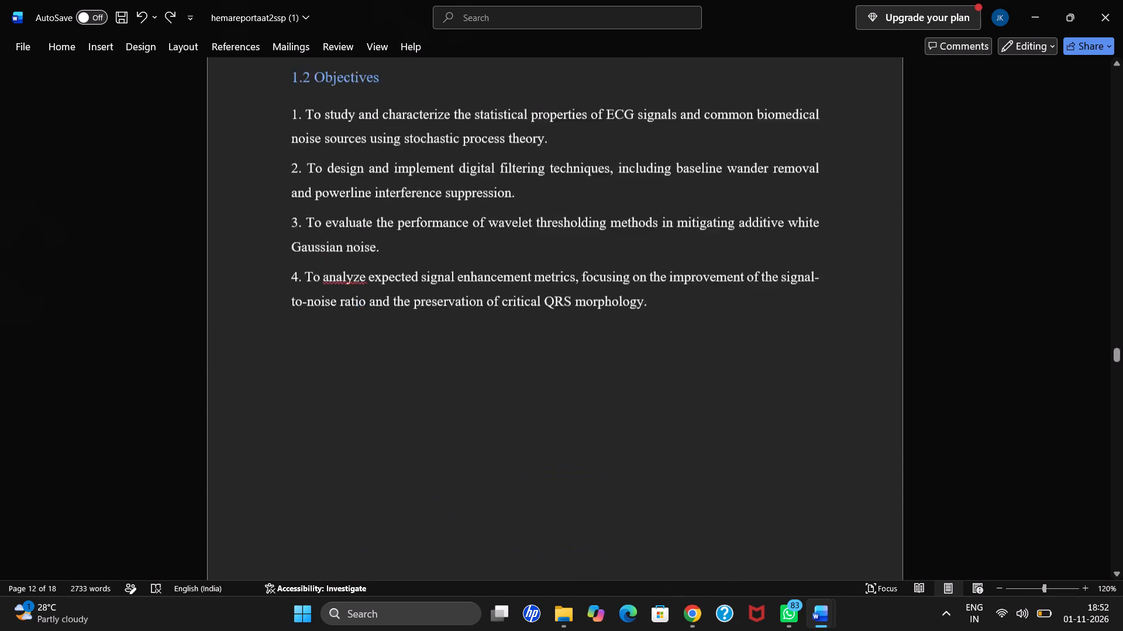
{"action": "scroll", "coordinate": [548, 275], "scroll_direction": "up", "scroll_amount": 19}
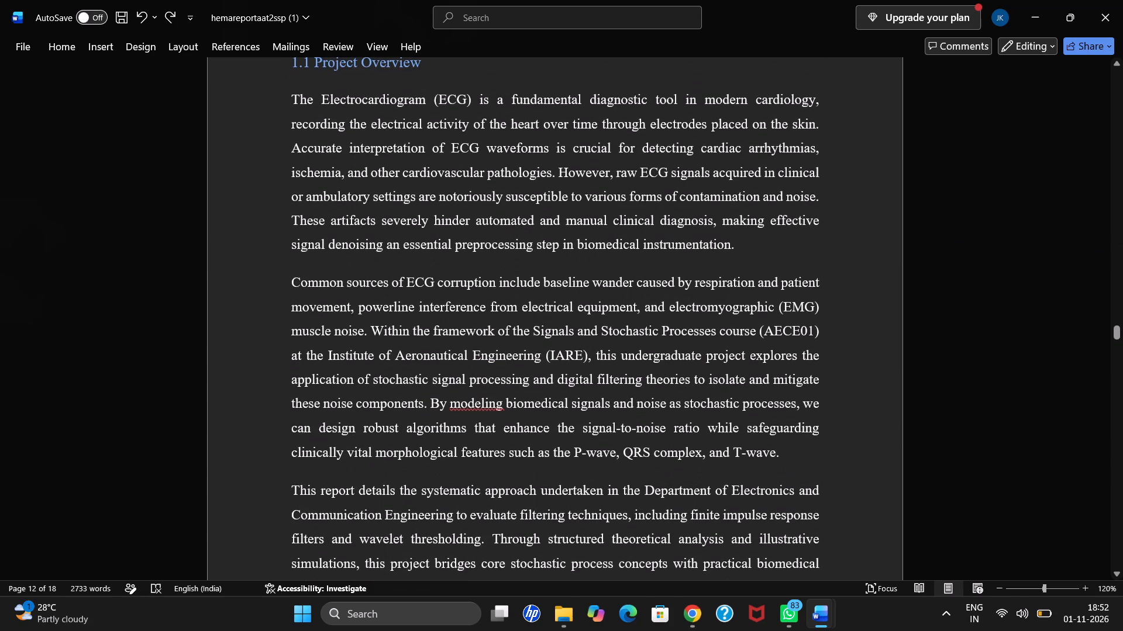
{"action": "middle_click", "coordinate": [942, 245]}
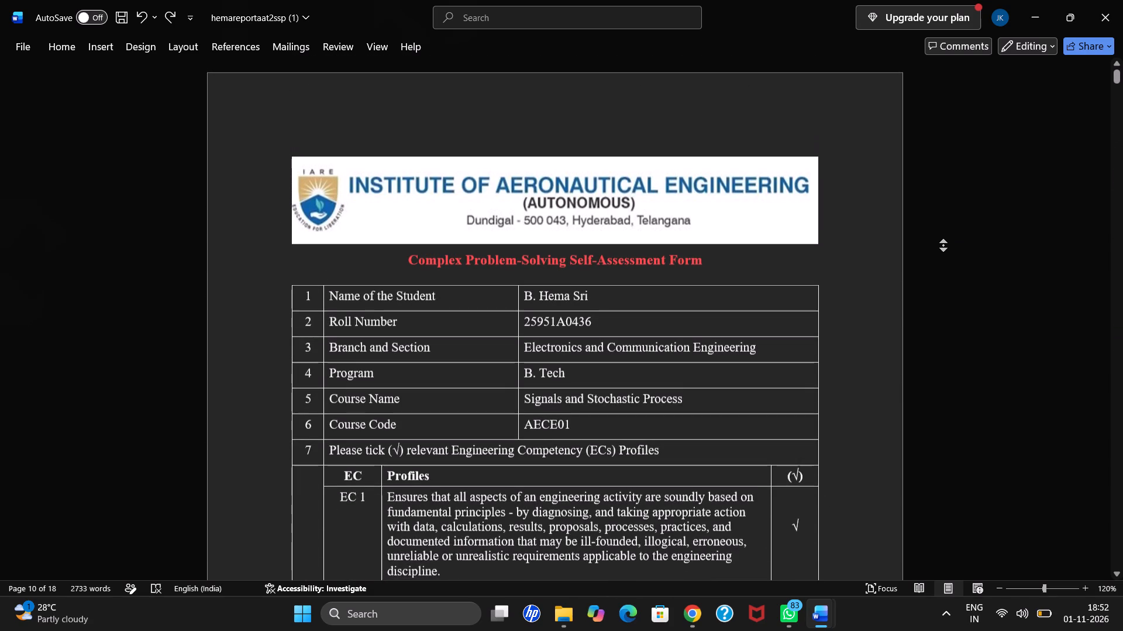
{"action": "middle_click", "coordinate": [968, 194]}
{"action": "left_click", "coordinate": [860, 412]}
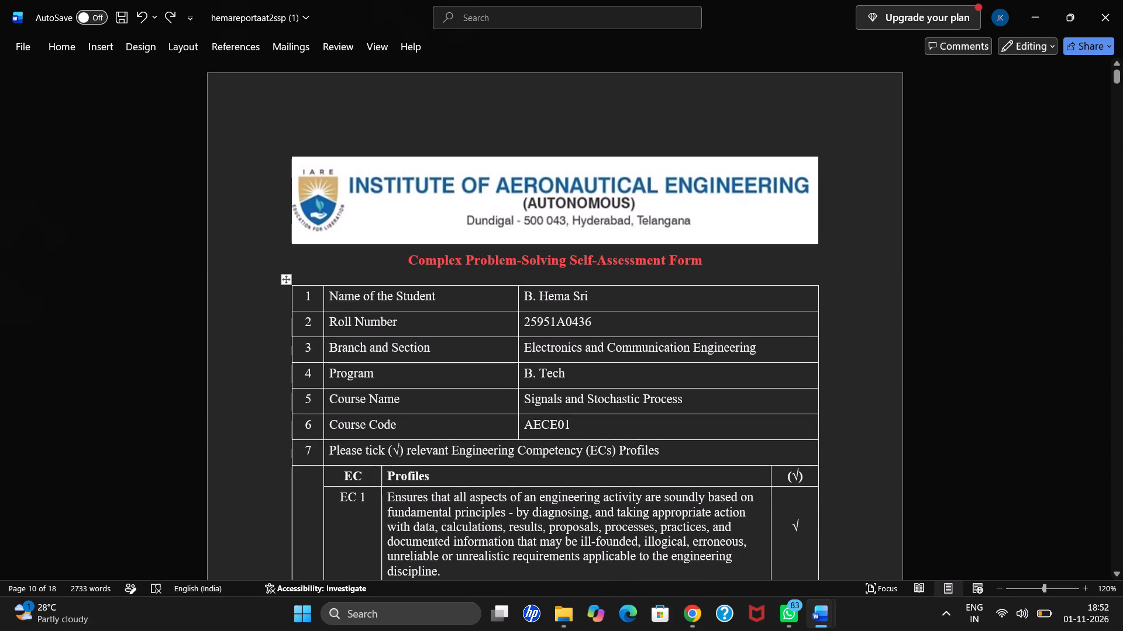
{"action": "left_click", "coordinate": [105, 47]}
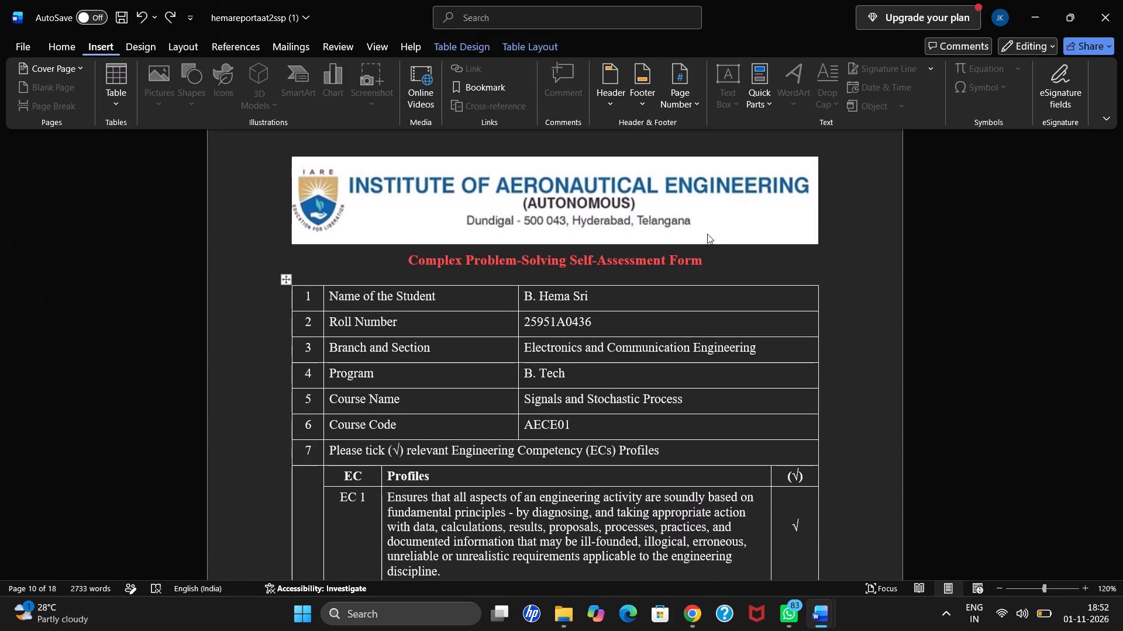
{"action": "left_click", "coordinate": [670, 107]}
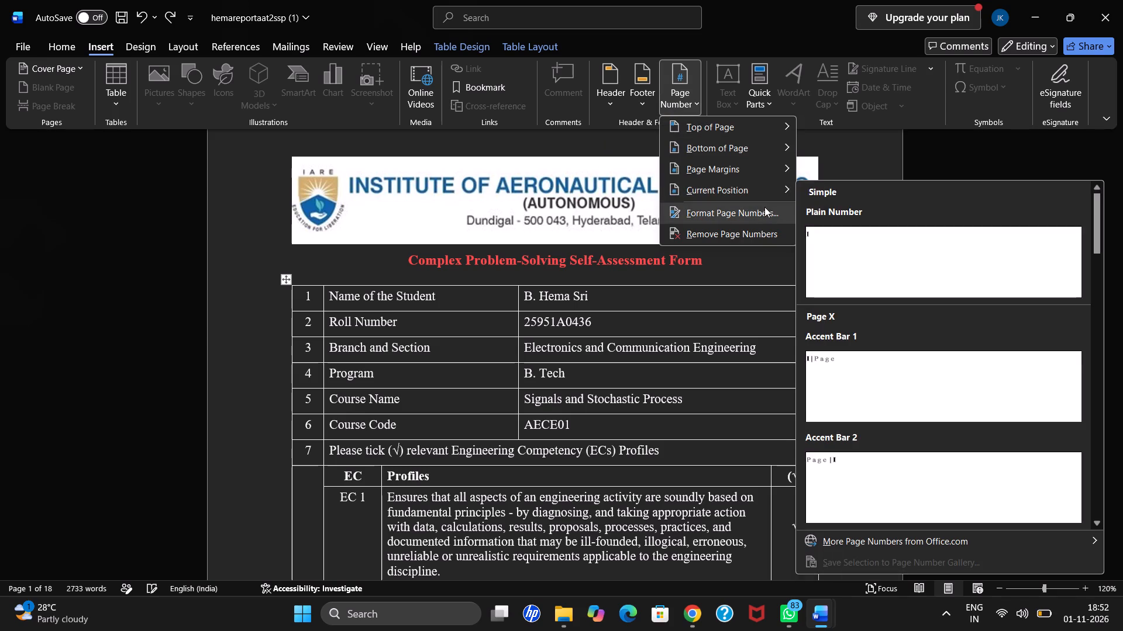
{"action": "left_click", "coordinate": [752, 151]}
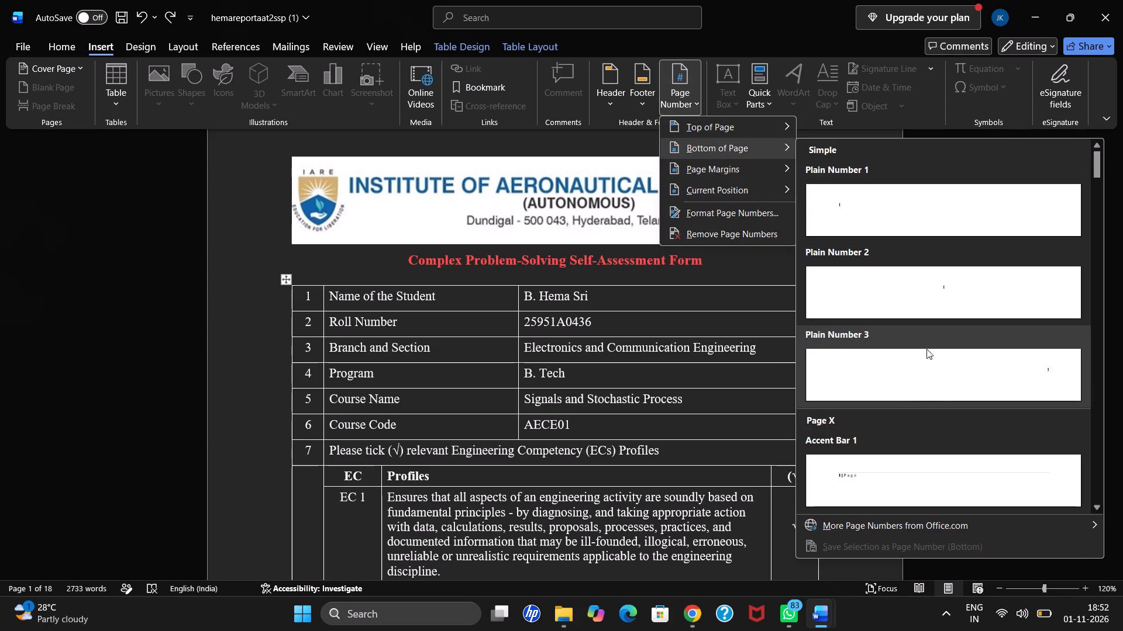
{"action": "left_click", "coordinate": [917, 291]}
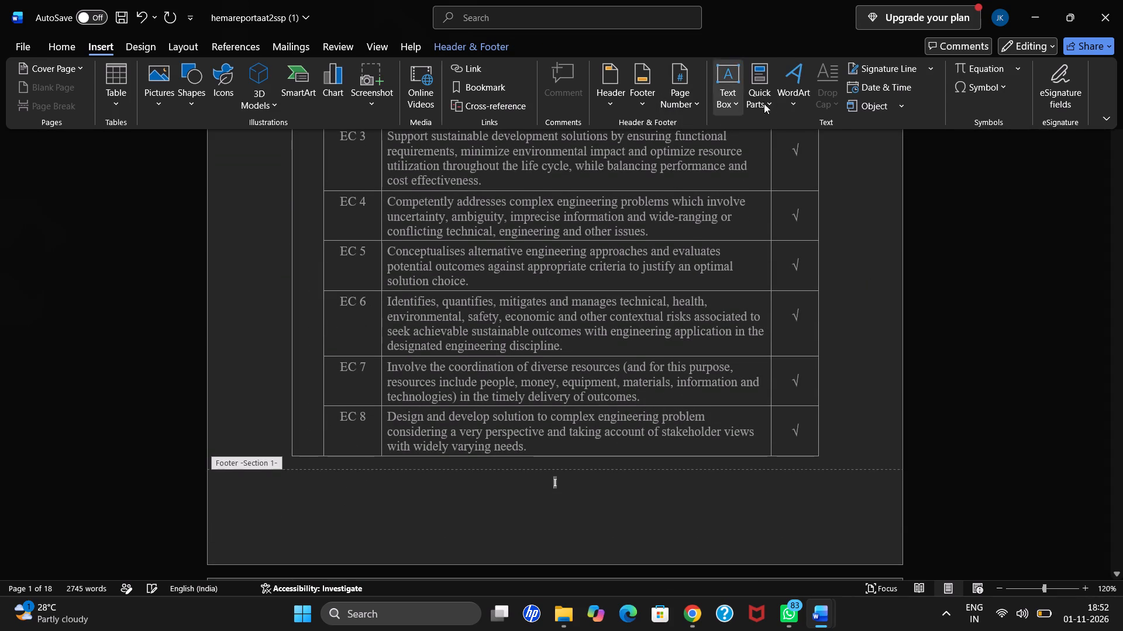
Apply the uppercase Roman numeral format (I, II, III, …) starting at I to the Section 1 page numbers.
{"action": "left_click", "coordinate": [691, 102]}
{"action": "left_click", "coordinate": [734, 206]}
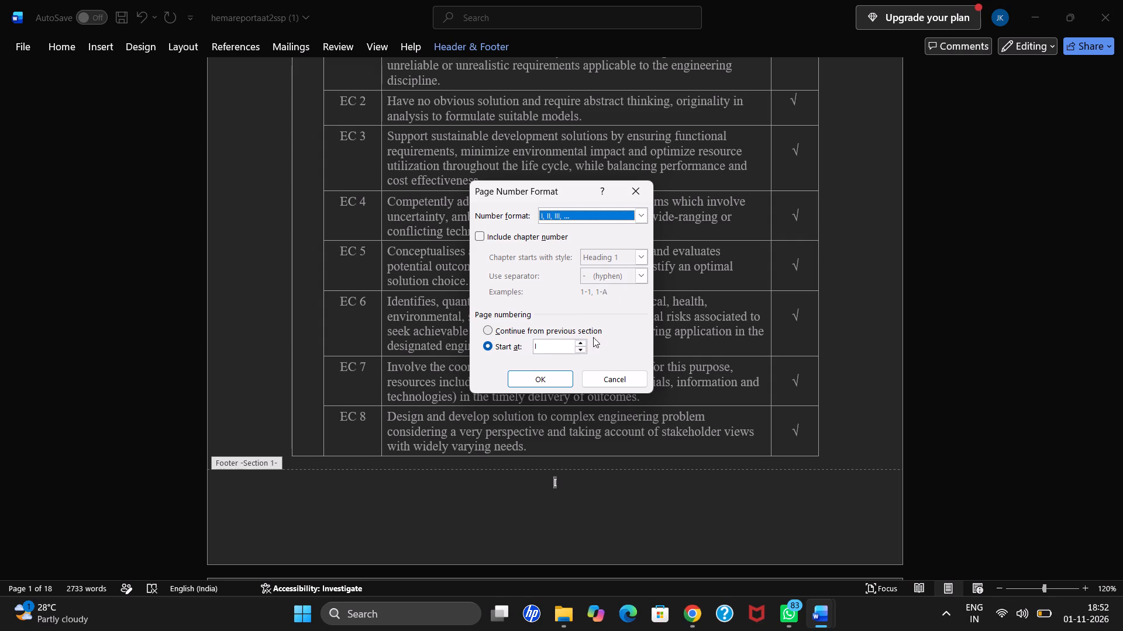
{"action": "left_click", "coordinate": [559, 373]}
Examine the footer page numbers from the first page through the abstract and Chapter 1 to Chapter 2, and leave footer editing.
{"action": "scroll", "coordinate": [560, 349], "scroll_direction": "down", "scroll_amount": 8}
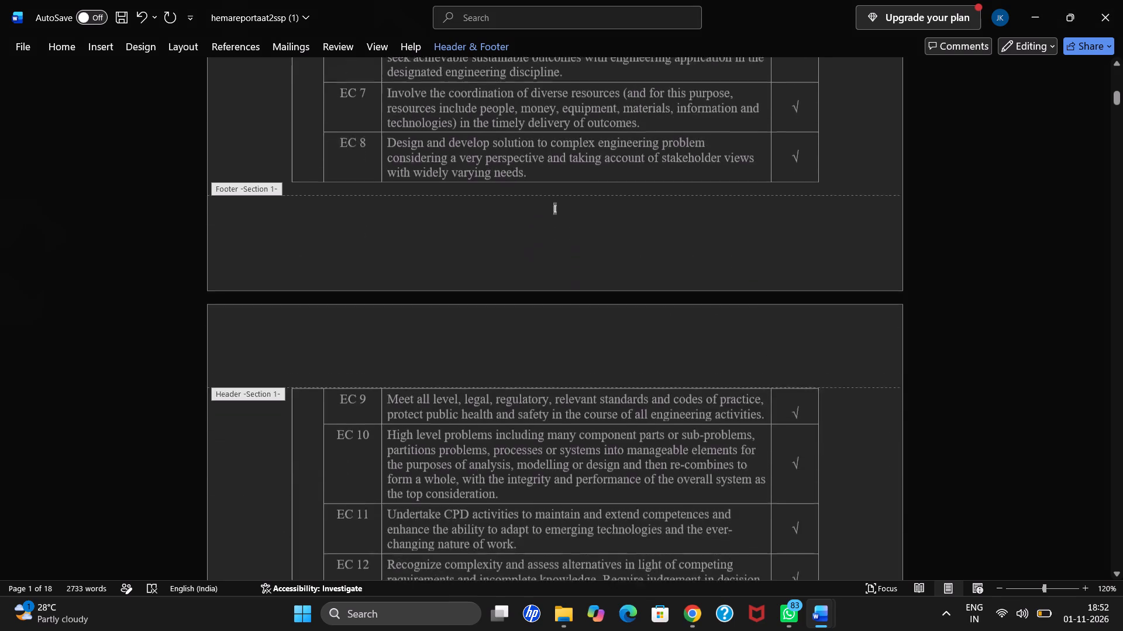
{"action": "scroll", "coordinate": [560, 349], "scroll_direction": "down", "scroll_amount": 16}
{"action": "scroll", "coordinate": [560, 349], "scroll_direction": "down", "scroll_amount": 17}
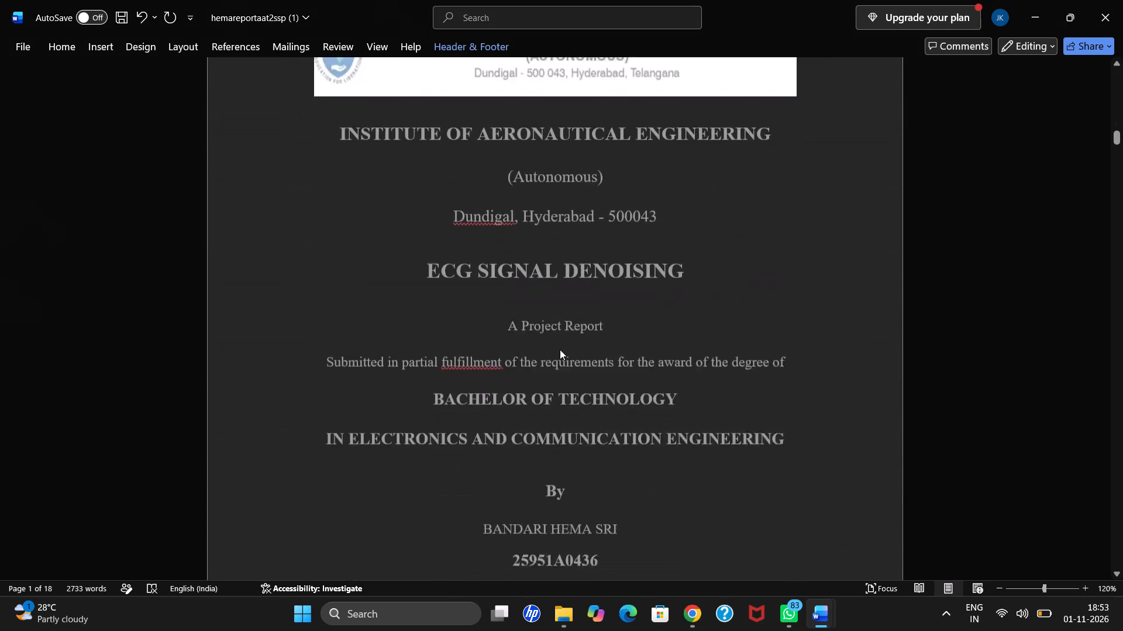
{"action": "scroll", "coordinate": [560, 349], "scroll_direction": "down", "scroll_amount": 20}
{"action": "scroll", "coordinate": [560, 349], "scroll_direction": "down", "scroll_amount": 11}
{"action": "scroll", "coordinate": [560, 349], "scroll_direction": "down", "scroll_amount": 10}
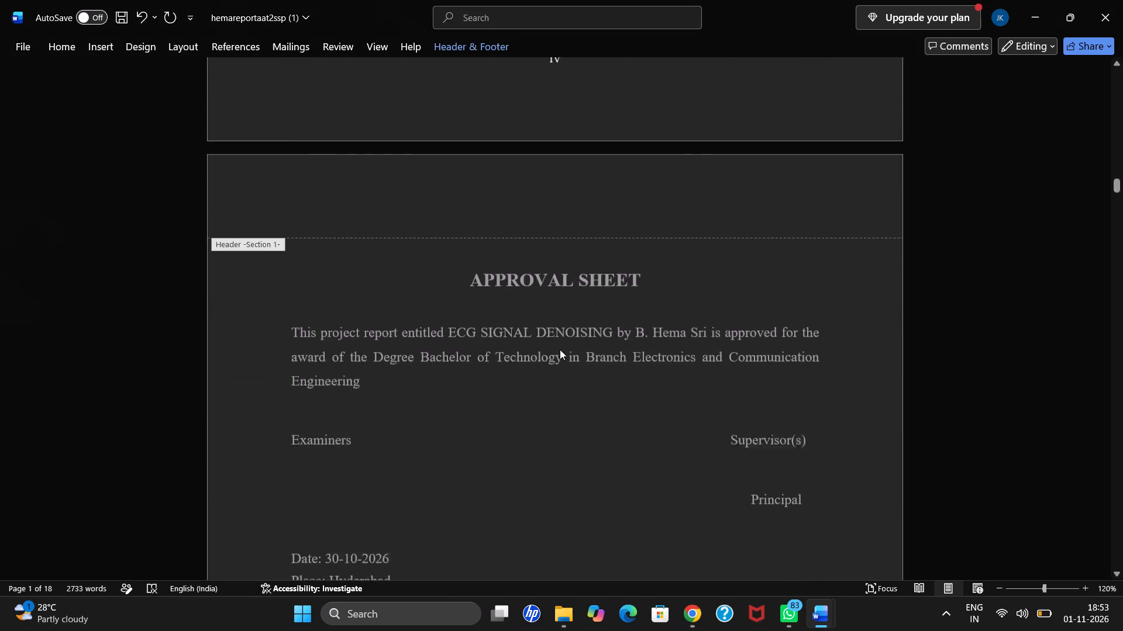
{"action": "scroll", "coordinate": [560, 349], "scroll_direction": "down", "scroll_amount": 19}
{"action": "scroll", "coordinate": [560, 351], "scroll_direction": "down", "scroll_amount": 15}
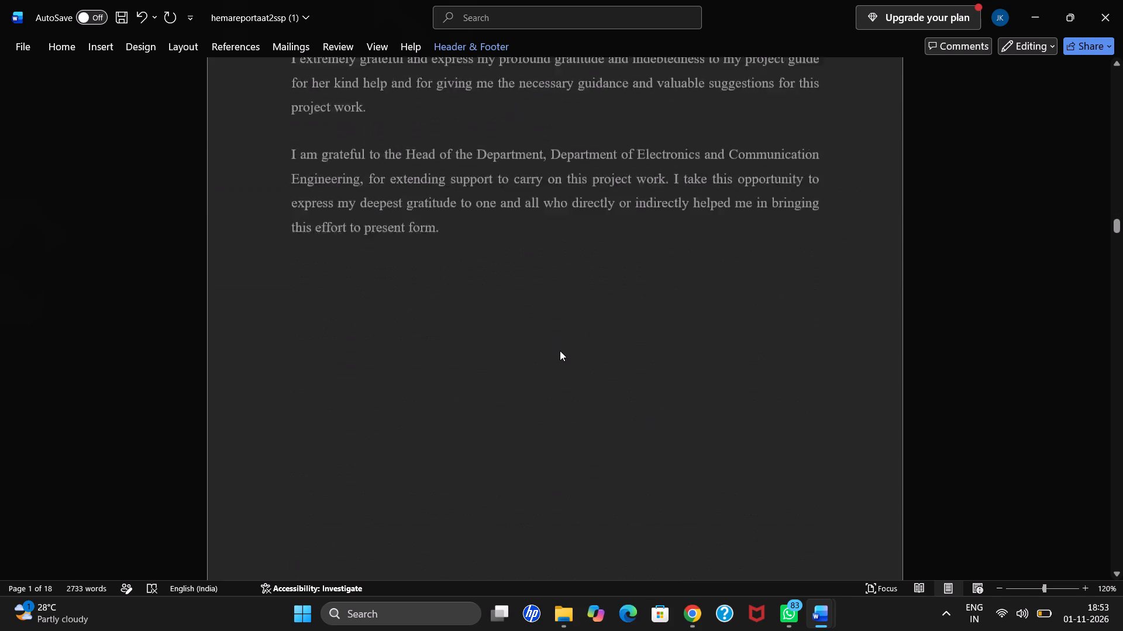
{"action": "scroll", "coordinate": [560, 351], "scroll_direction": "down", "scroll_amount": 13}
{"action": "scroll", "coordinate": [560, 351], "scroll_direction": "down", "scroll_amount": 20}
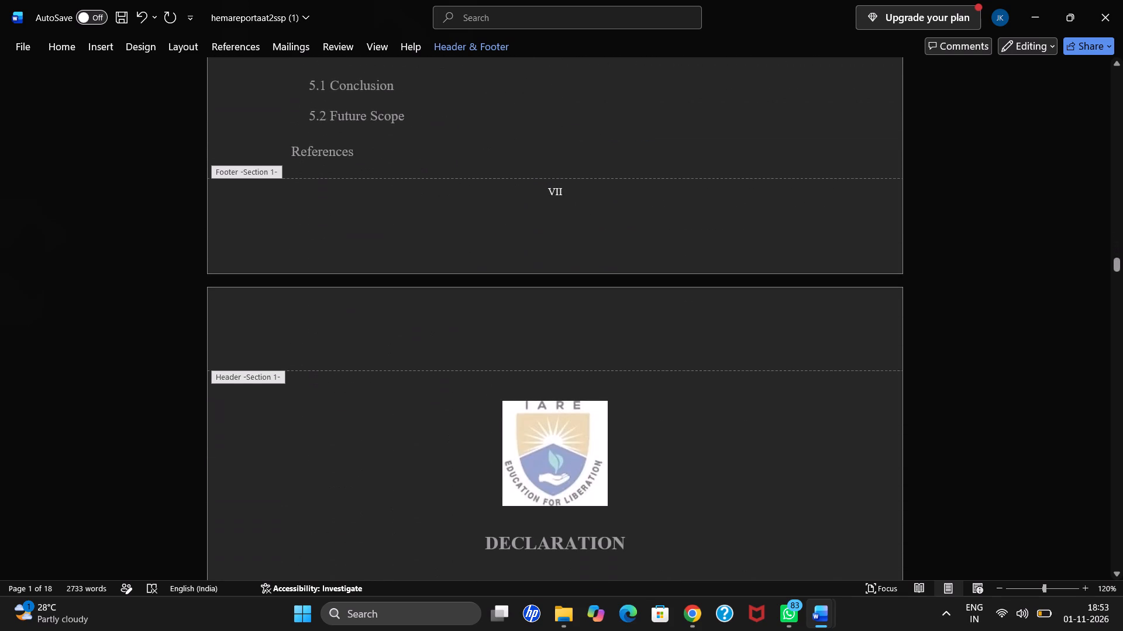
{"action": "scroll", "coordinate": [560, 351], "scroll_direction": "down", "scroll_amount": 11}
{"action": "scroll", "coordinate": [560, 351], "scroll_direction": "down", "scroll_amount": 19}
{"action": "scroll", "coordinate": [560, 351], "scroll_direction": "down", "scroll_amount": 5}
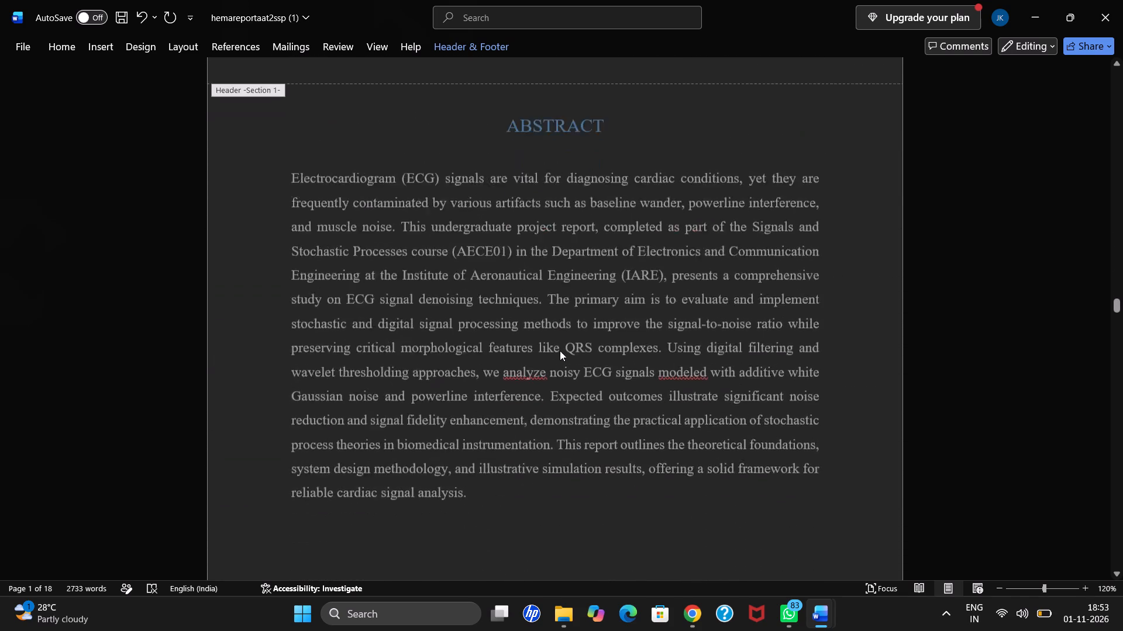
{"action": "scroll", "coordinate": [560, 351], "scroll_direction": "down", "scroll_amount": 20}
{"action": "scroll", "coordinate": [560, 351], "scroll_direction": "down", "scroll_amount": 14}
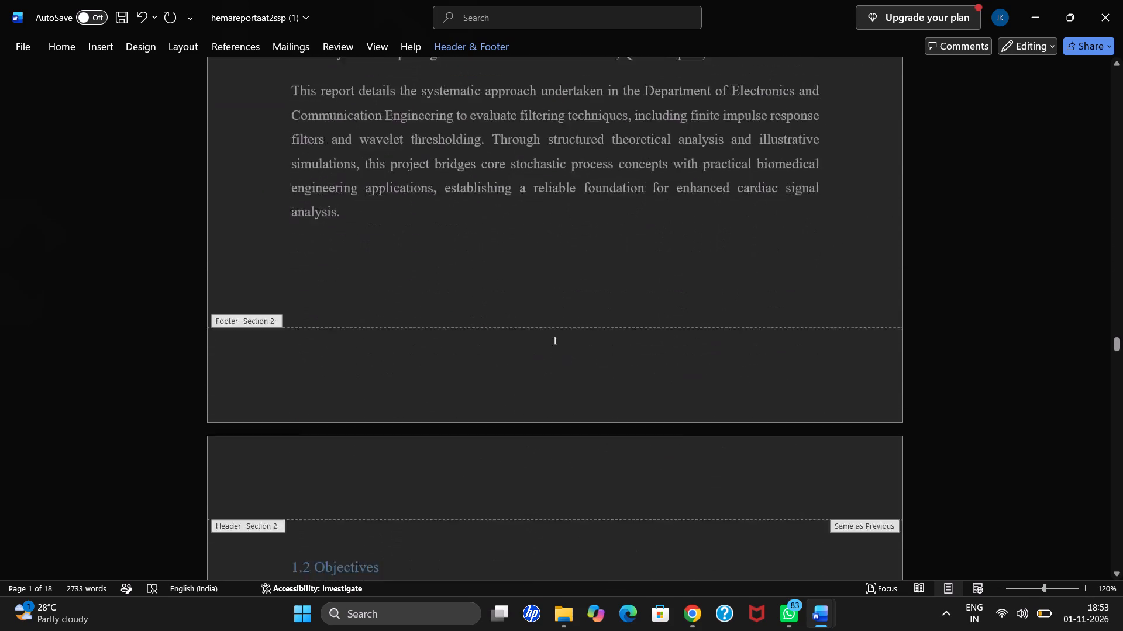
{"action": "scroll", "coordinate": [560, 351], "scroll_direction": "down", "scroll_amount": 17}
{"action": "scroll", "coordinate": [560, 351], "scroll_direction": "down", "scroll_amount": 9}
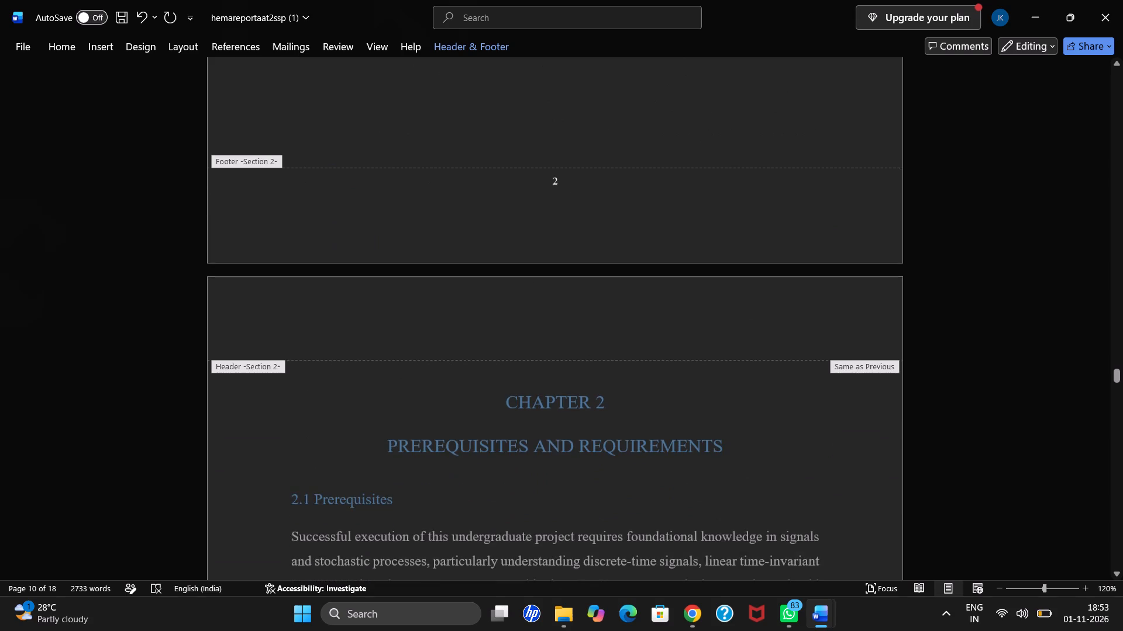
{"action": "left_click", "coordinate": [1122, 231]}
{"action": "left_click", "coordinate": [993, 276]}
{"action": "scroll", "coordinate": [993, 276], "scroll_direction": "up", "scroll_amount": 13}
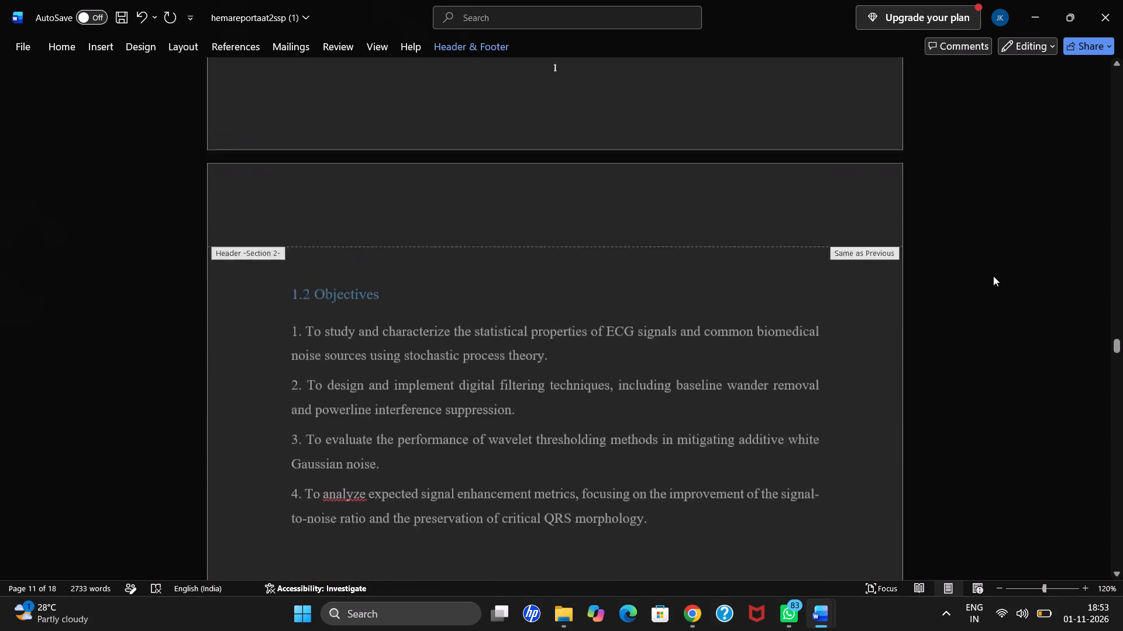
{"action": "scroll", "coordinate": [993, 276], "scroll_direction": "up", "scroll_amount": 3}
{"action": "left_click", "coordinate": [993, 276]}
{"action": "key", "text": "Escape"}
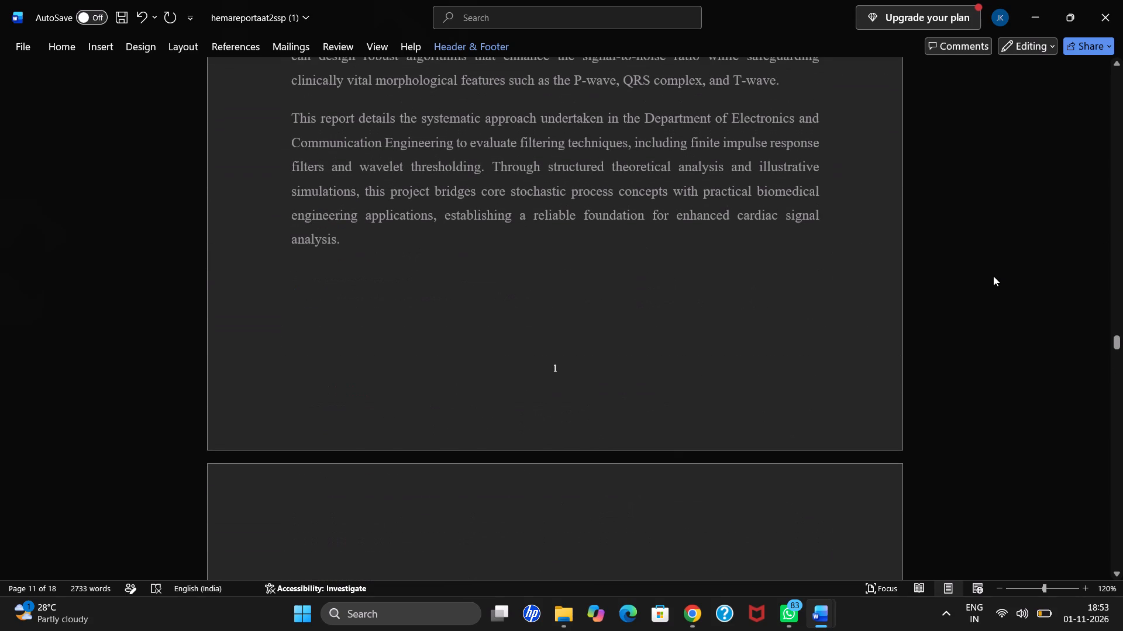
Examine the front-matter page numbers from the self-assessment form through to the Table of Contents and Declaration pages.
{"action": "scroll", "coordinate": [993, 276], "scroll_direction": "up", "scroll_amount": 7}
{"action": "scroll", "coordinate": [993, 278], "scroll_direction": "down", "scroll_amount": 8}
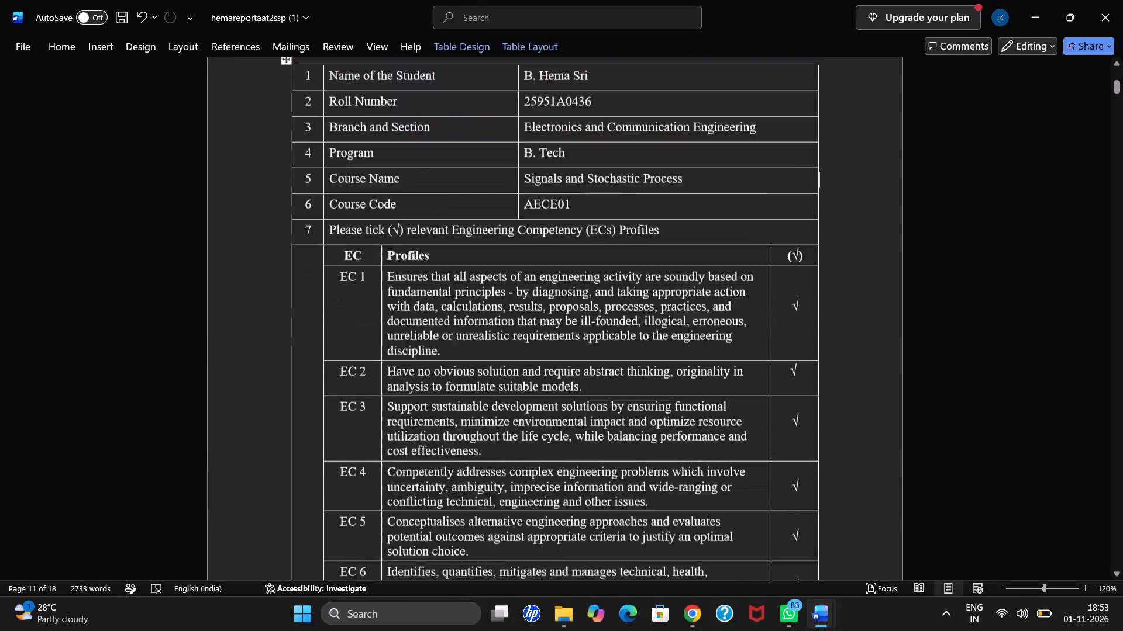
{"action": "scroll", "coordinate": [991, 279], "scroll_direction": "down", "scroll_amount": 9}
{"action": "scroll", "coordinate": [991, 280], "scroll_direction": "down", "scroll_amount": 17}
{"action": "scroll", "coordinate": [991, 280], "scroll_direction": "down", "scroll_amount": 5}
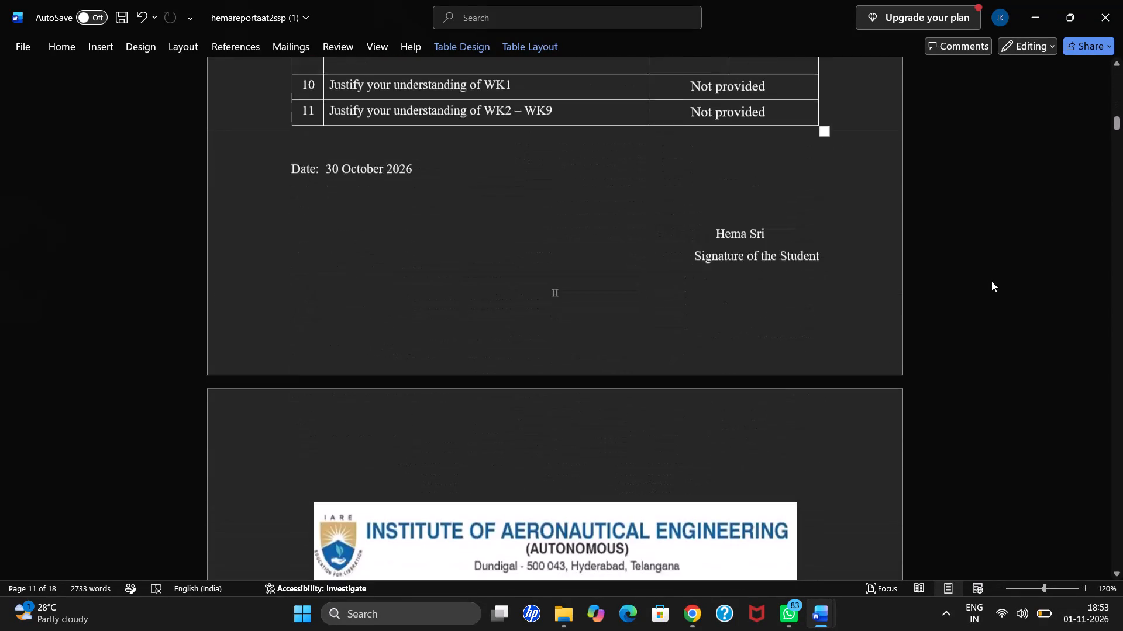
{"action": "scroll", "coordinate": [991, 281], "scroll_direction": "down", "scroll_amount": 17}
{"action": "scroll", "coordinate": [991, 281], "scroll_direction": "down", "scroll_amount": 8}
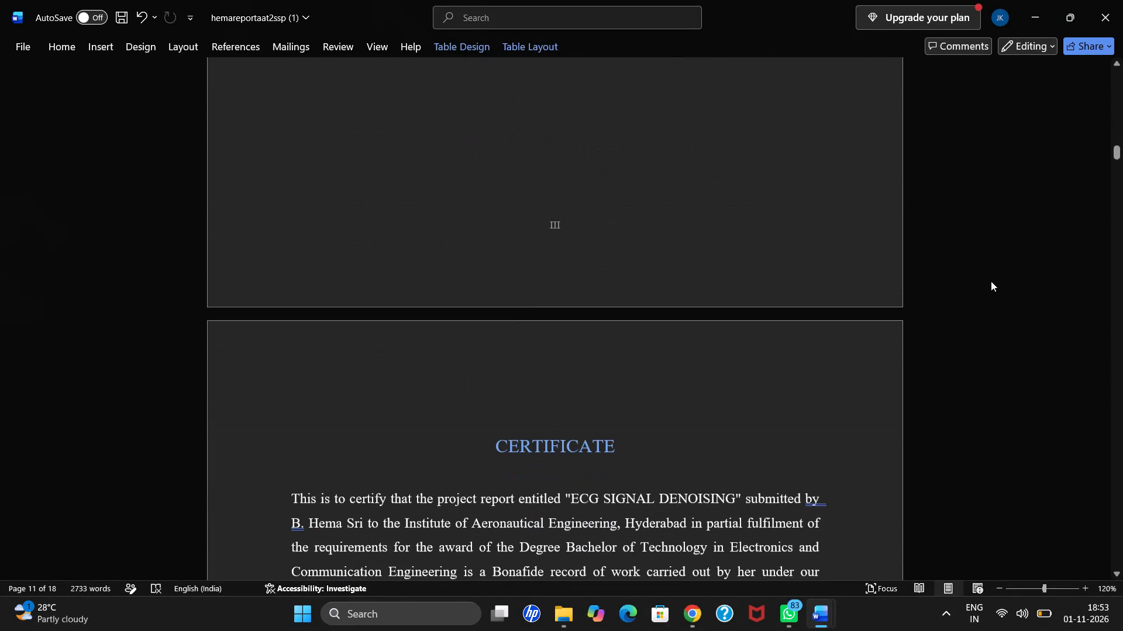
{"action": "scroll", "coordinate": [989, 278], "scroll_direction": "down", "scroll_amount": 15}
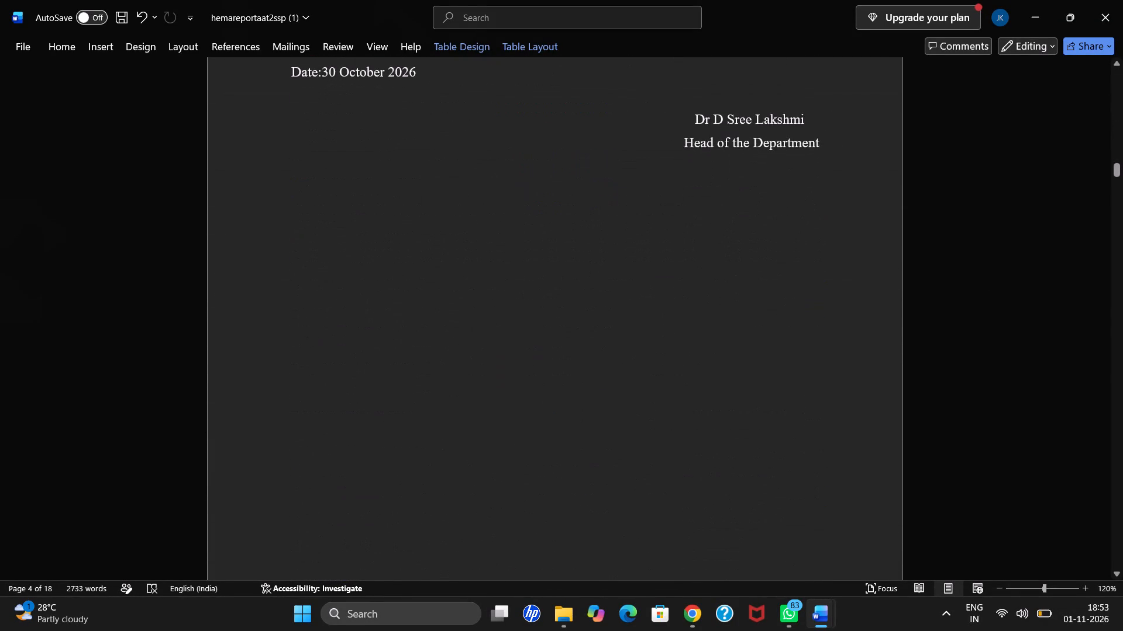
{"action": "scroll", "coordinate": [989, 274], "scroll_direction": "down", "scroll_amount": 3}
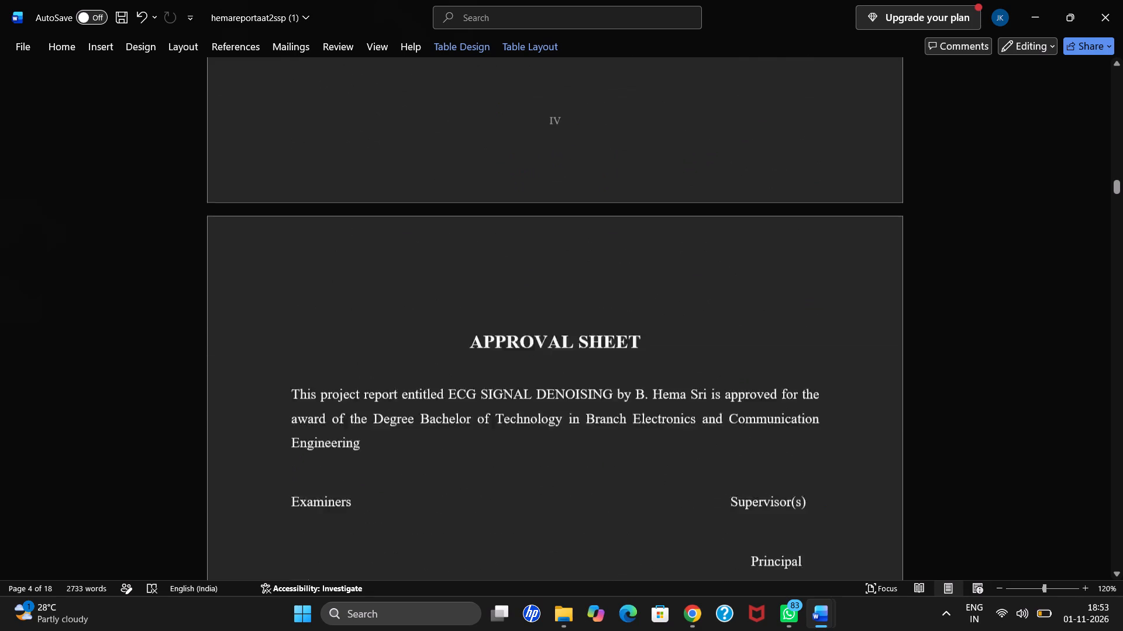
{"action": "scroll", "coordinate": [989, 274], "scroll_direction": "down", "scroll_amount": 2}
{"action": "scroll", "coordinate": [989, 274], "scroll_direction": "up", "scroll_amount": 1}
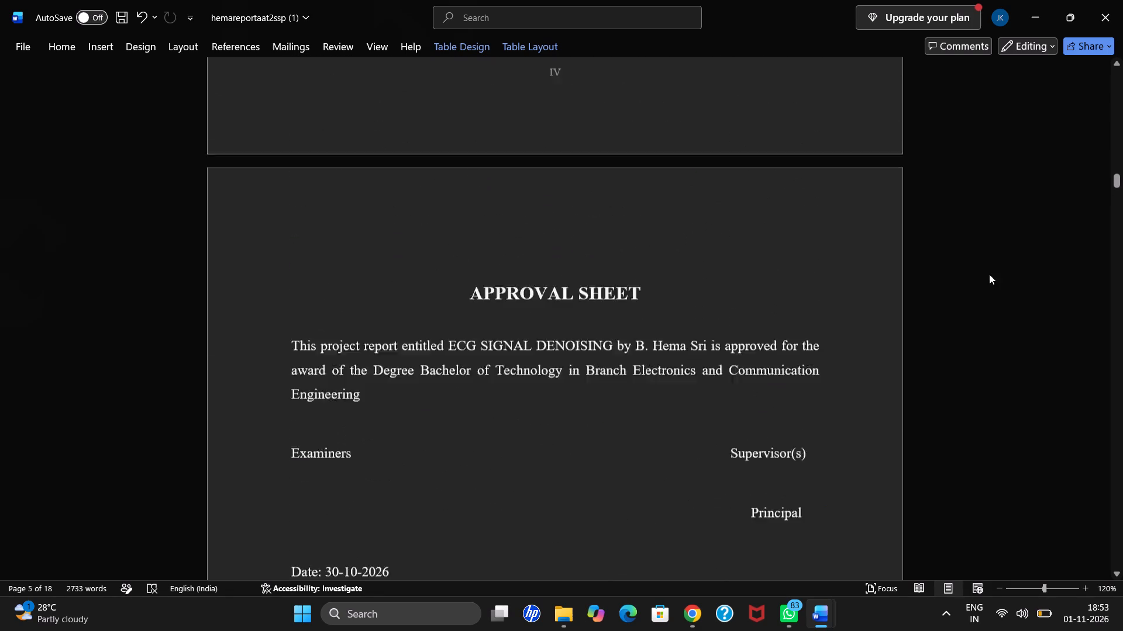
{"action": "scroll", "coordinate": [989, 274], "scroll_direction": "up", "scroll_amount": 1}
{"action": "scroll", "coordinate": [989, 274], "scroll_direction": "down", "scroll_amount": 7}
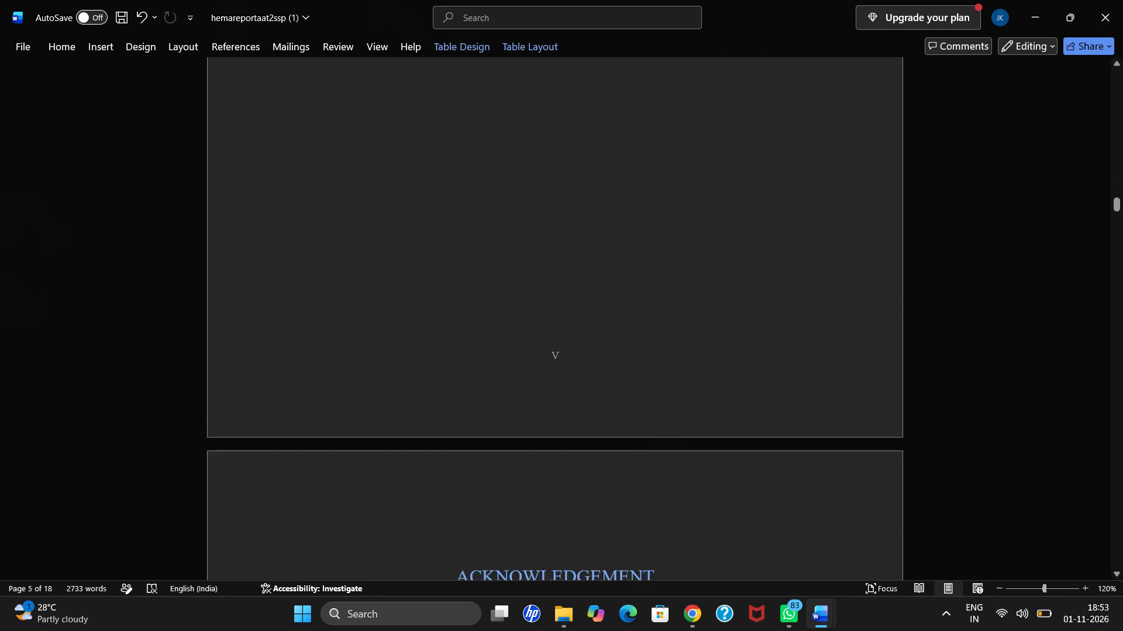
{"action": "scroll", "coordinate": [989, 274], "scroll_direction": "down", "scroll_amount": 6}
{"action": "scroll", "coordinate": [989, 274], "scroll_direction": "up", "scroll_amount": 1}
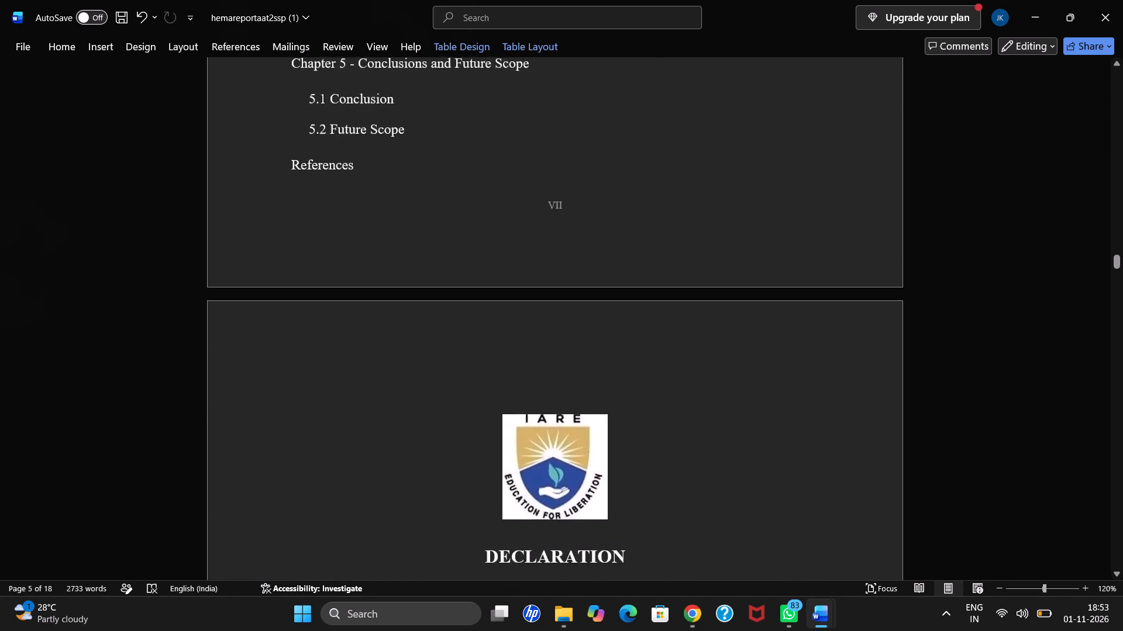
{"action": "scroll", "coordinate": [989, 274], "scroll_direction": "up", "scroll_amount": 4}
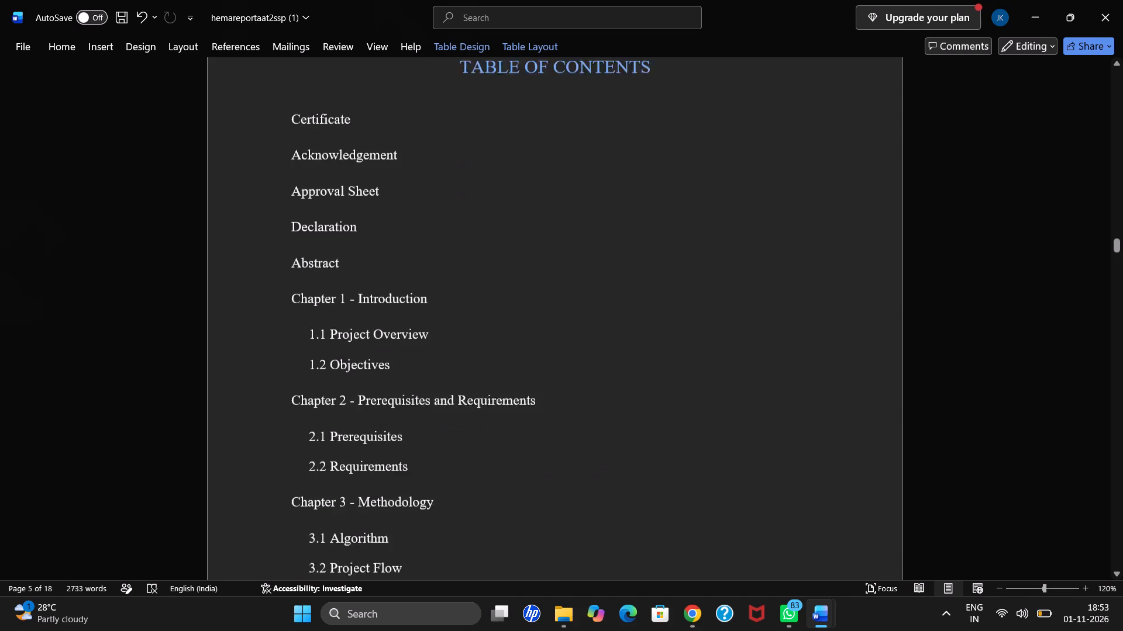
Examine the Roman footer page numbers of the front-matter pages, from the self-assessment form through the Certificate and Approval Sheet to the Table of Contents.
{"action": "left_click", "coordinate": [549, 318]}
{"action": "left_click", "coordinate": [408, 146]}
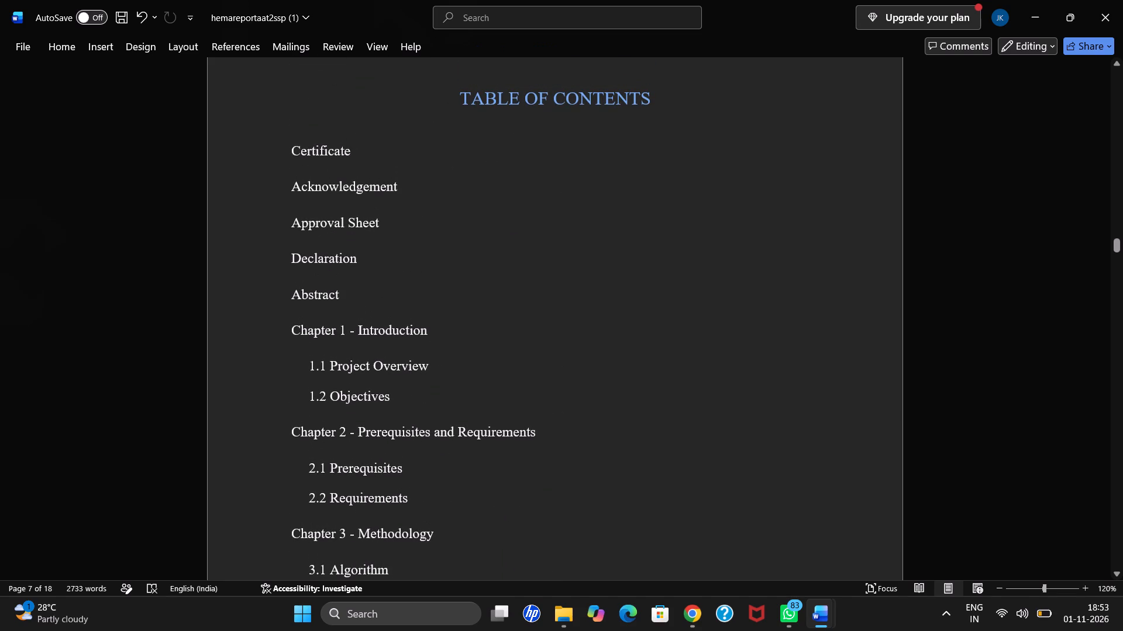
{"action": "scroll", "coordinate": [408, 146], "scroll_direction": "up", "scroll_amount": 11}
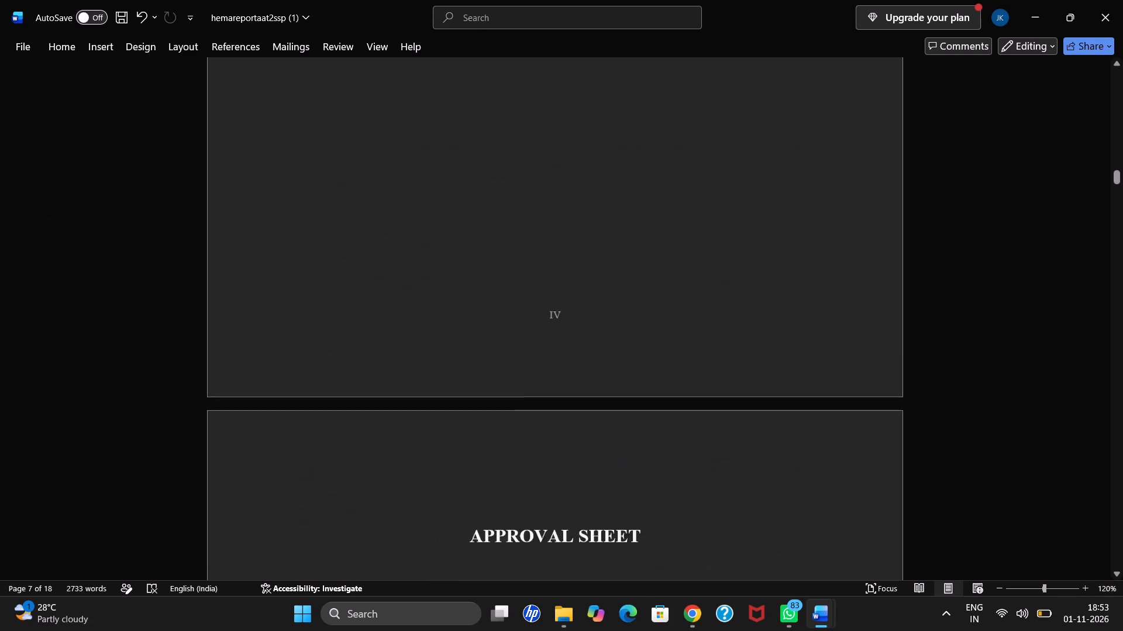
{"action": "scroll", "coordinate": [408, 146], "scroll_direction": "up", "scroll_amount": 18}
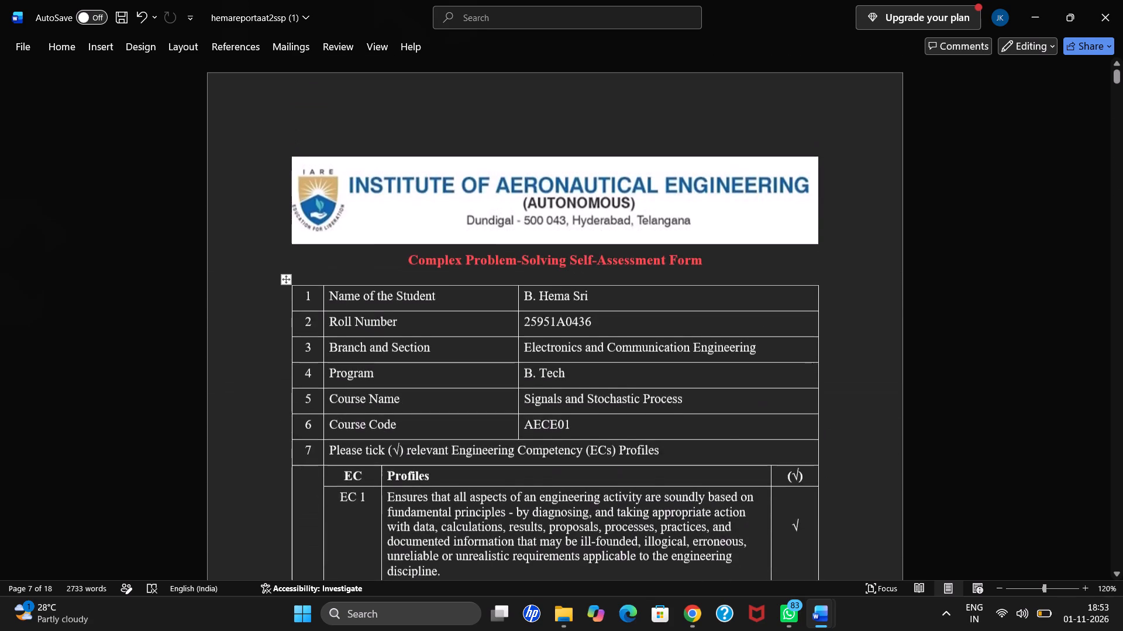
{"action": "scroll", "coordinate": [408, 146], "scroll_direction": "down", "scroll_amount": 4}
{"action": "scroll", "coordinate": [408, 146], "scroll_direction": "up", "scroll_amount": 1}
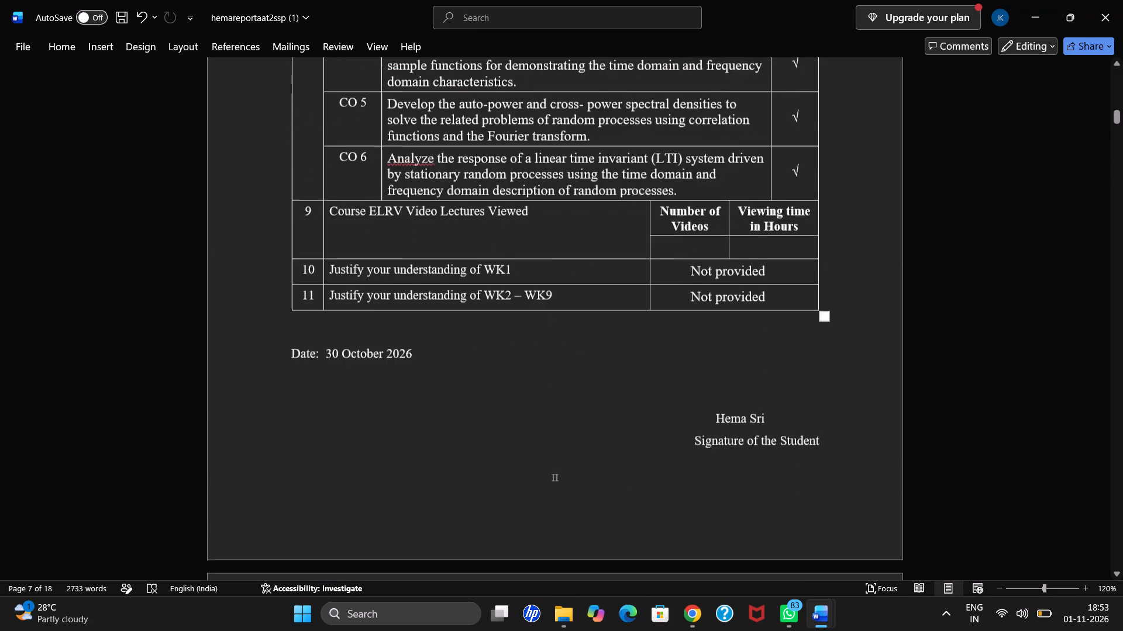
{"action": "scroll", "coordinate": [408, 146], "scroll_direction": "up", "scroll_amount": 4}
{"action": "scroll", "coordinate": [408, 146], "scroll_direction": "right", "scroll_amount": 1}
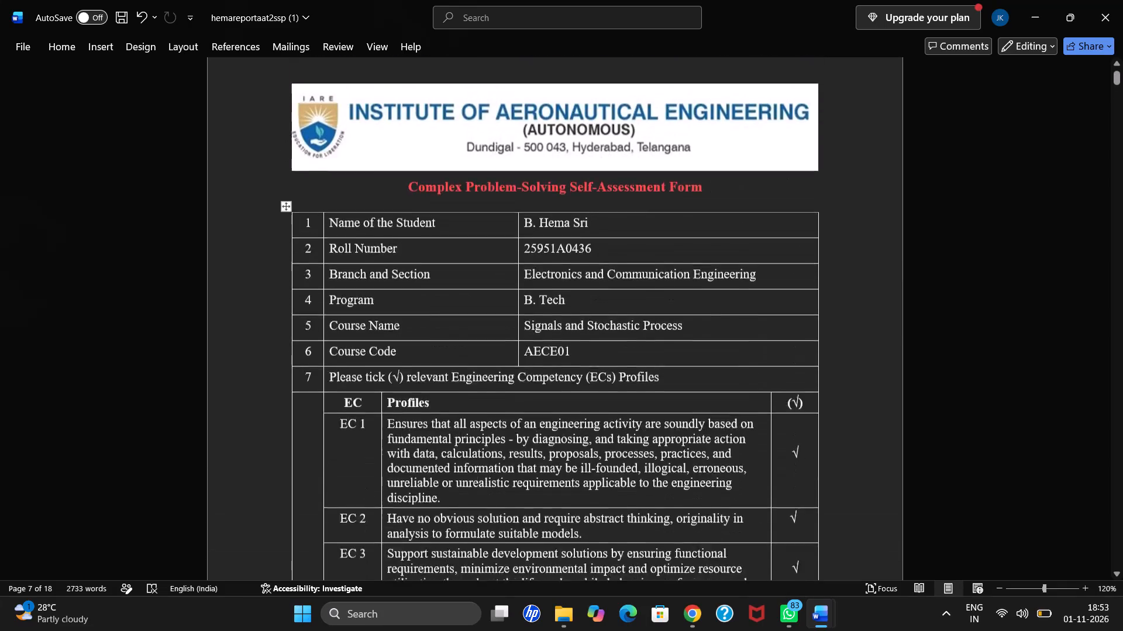
{"action": "scroll", "coordinate": [408, 146], "scroll_direction": "right", "scroll_amount": 1}
{"action": "scroll", "coordinate": [408, 146], "scroll_direction": "down", "scroll_amount": 2}
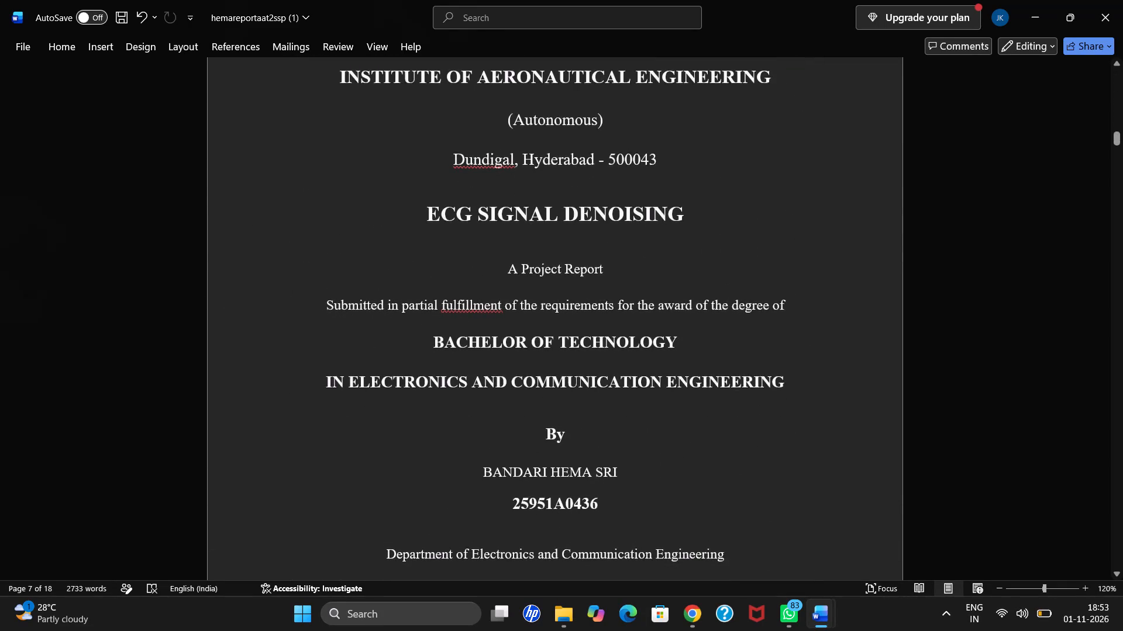
{"action": "scroll", "coordinate": [408, 146], "scroll_direction": "down", "scroll_amount": 3}
{"action": "scroll", "coordinate": [408, 146], "scroll_direction": "up", "scroll_amount": 1}
{"action": "scroll", "coordinate": [408, 146], "scroll_direction": "down", "scroll_amount": 1}
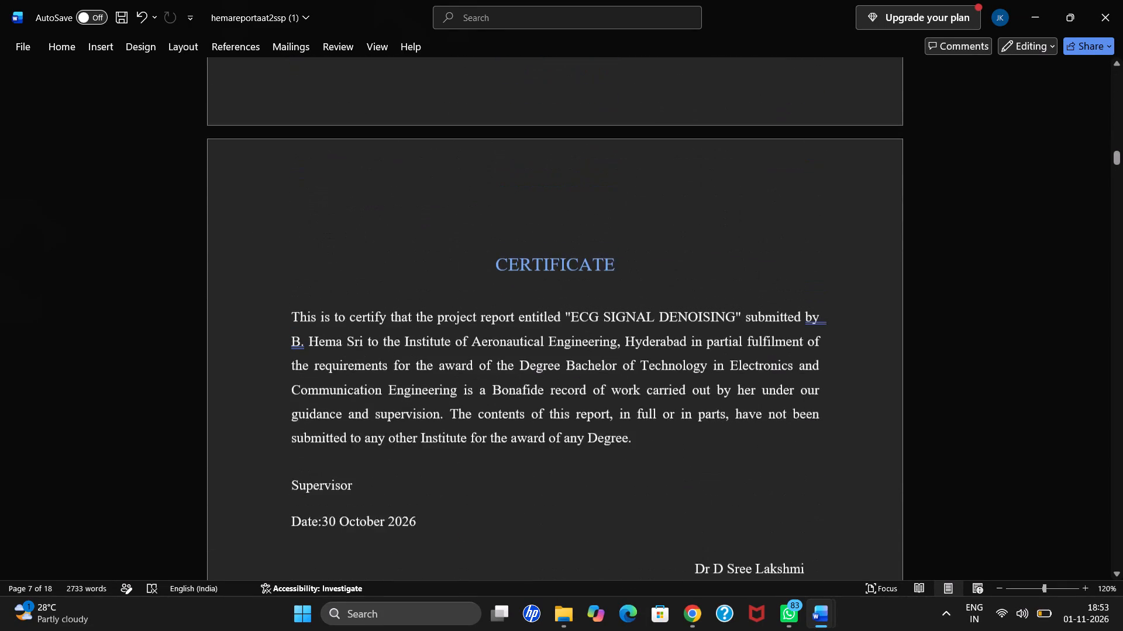
{"action": "scroll", "coordinate": [408, 146], "scroll_direction": "down", "scroll_amount": 3}
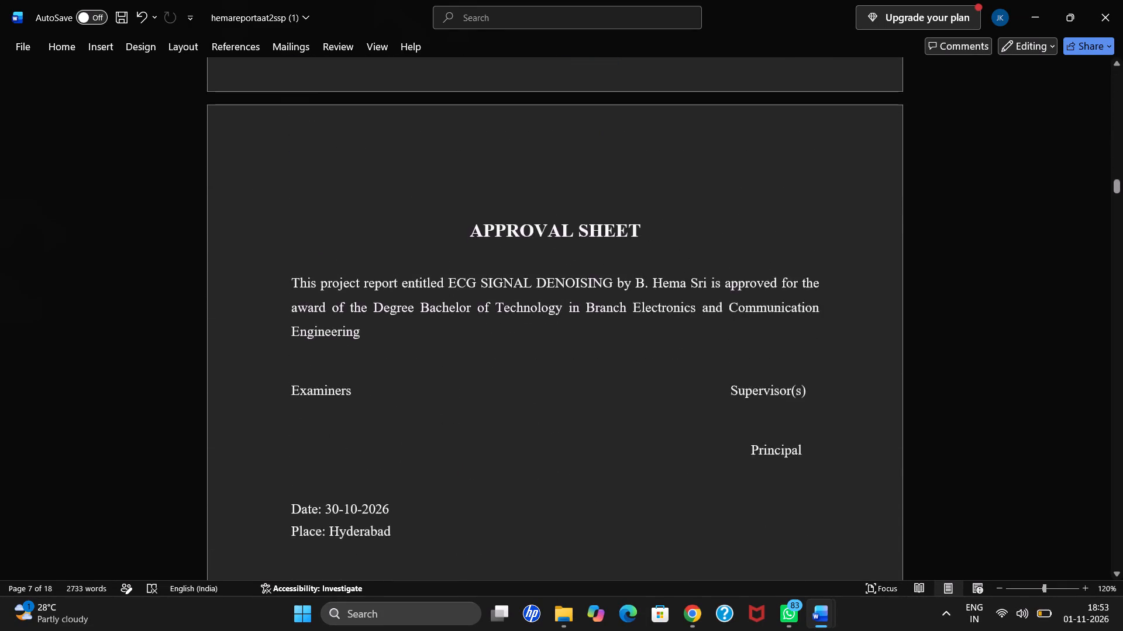
{"action": "scroll", "coordinate": [408, 146], "scroll_direction": "down", "scroll_amount": 3}
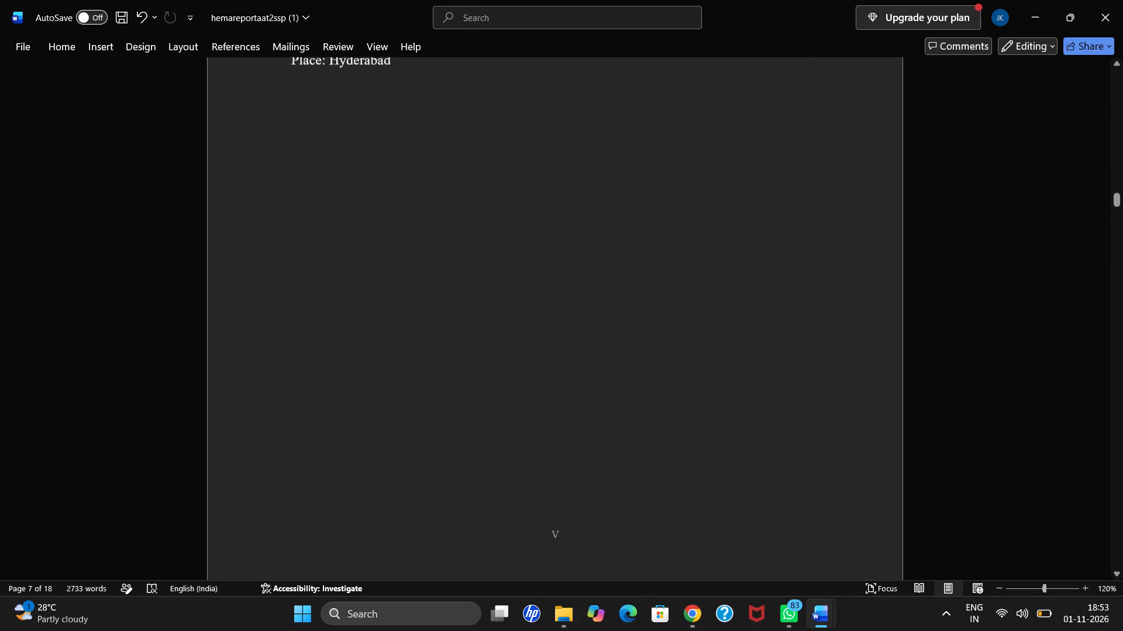
{"action": "scroll", "coordinate": [408, 146], "scroll_direction": "down", "scroll_amount": 8}
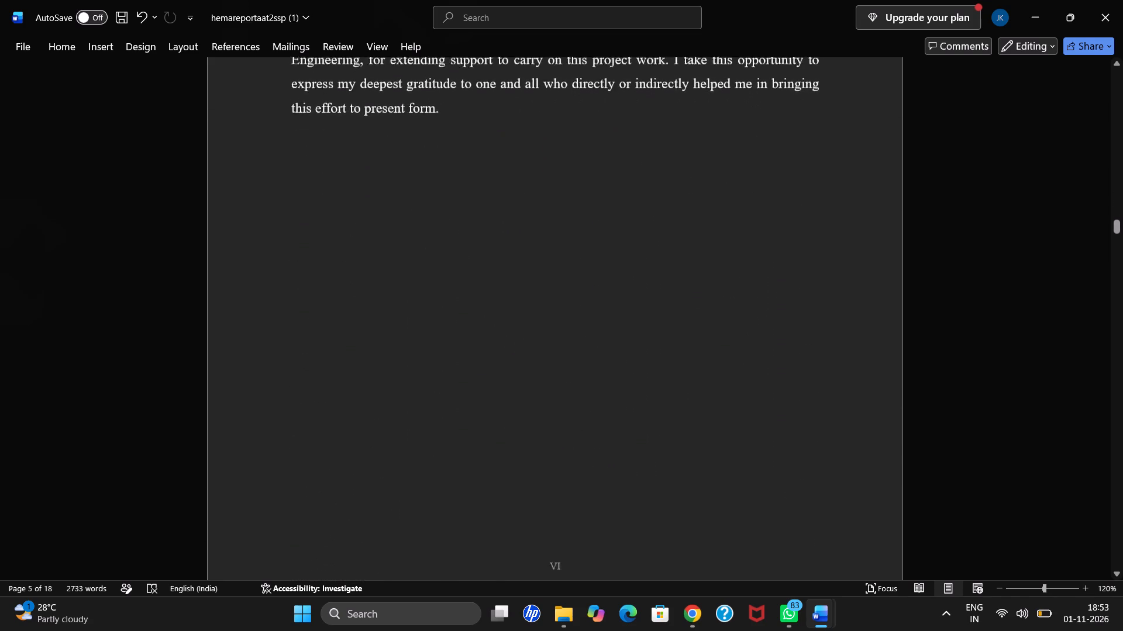
{"action": "scroll", "coordinate": [408, 146], "scroll_direction": "down", "scroll_amount": 5}
{"action": "scroll", "coordinate": [408, 146], "scroll_direction": "up", "scroll_amount": 1}
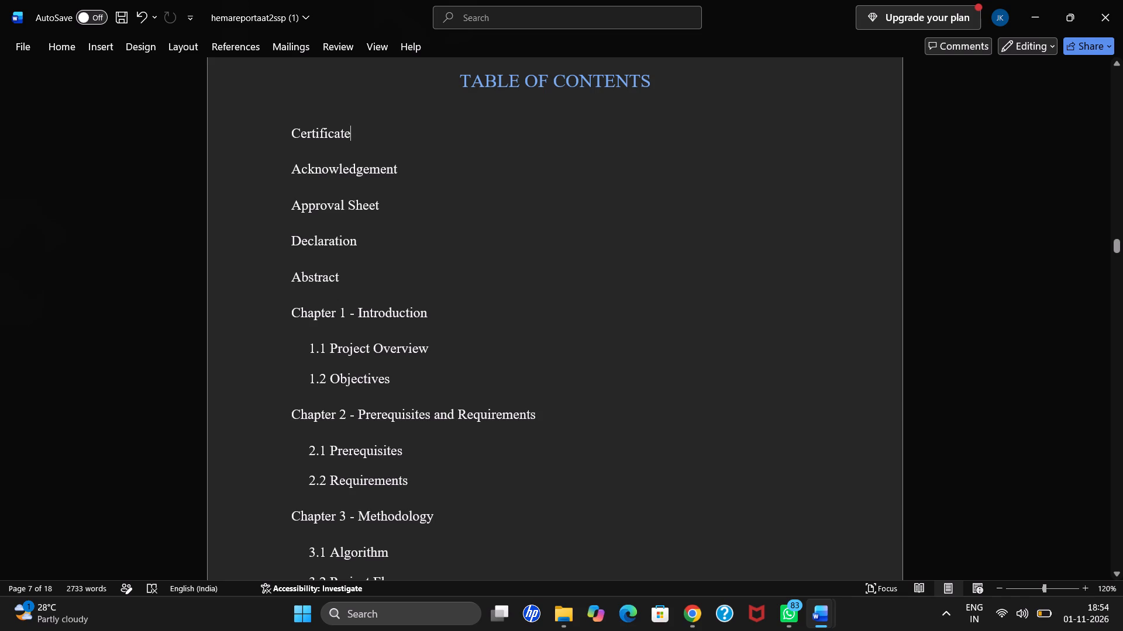
Add page number IV to the Certificate entry in the Table of Contents, spaced out close to the page's right margin.
{"action": "key", "text": "space"}
{"action": "key", "text": "space"}
{"action": "key", "text": "space"}
{"action": "key", "text": "space"}
{"action": "key", "text": "space"}
{"action": "key", "text": "space"}
{"action": "key", "text": "space"}
{"action": "key", "text": "space"}
{"action": "key", "text": "space"}
{"action": "key", "text": "space"}
{"action": "key", "text": "space"}
{"action": "key", "text": "space"}
{"action": "key", "text": "space"}
{"action": "key", "text": "space"}
{"action": "key", "text": "space"}
{"action": "key", "text": "space"}
{"action": "key", "text": "space"}
{"action": "key", "text": "space"}
{"action": "key", "text": "shift+i"}
{"action": "key", "text": "v"}
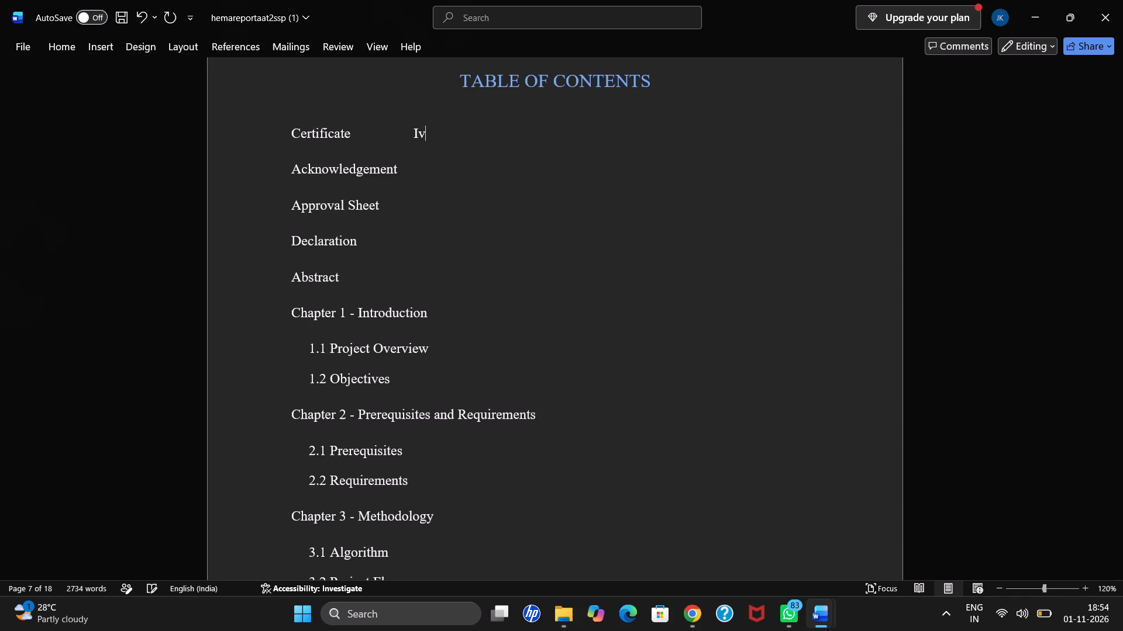
{"action": "key", "text": "BackSpace"}
{"action": "key", "text": "BackSpace"}
{"action": "type", "text": "IV"}
{"action": "key", "text": "Left"}
{"action": "key", "text": "Left"}
{"action": "key", "text": "space"}
{"action": "key", "text": "space"}
{"action": "key", "text": "space"}
{"action": "key", "text": "space"}
{"action": "key", "text": "space"}
{"action": "key", "text": "space"}
{"action": "key", "text": "space"}
{"action": "key", "text": "space"}
{"action": "key", "text": "space"}
{"action": "key", "text": "space"}
{"action": "key", "text": "space"}
{"action": "key", "text": "space"}
{"action": "key", "text": "space"}
{"action": "key", "text": "space"}
{"action": "key", "text": "space"}
{"action": "key", "text": "space"}
{"action": "key", "text": "space"}
{"action": "key", "text": "space"}
{"action": "key", "text": "space"}
{"action": "key", "text": "space"}
{"action": "key", "text": "space"}
{"action": "key", "text": "space"}
{"action": "key", "text": "space"}
{"action": "key", "text": "space"}
{"action": "key", "text": "space"}
{"action": "key", "text": "space"}
{"action": "key", "text": "space"}
{"action": "key", "text": "space"}
{"action": "key", "text": "space"}
{"action": "key", "text": "space"}
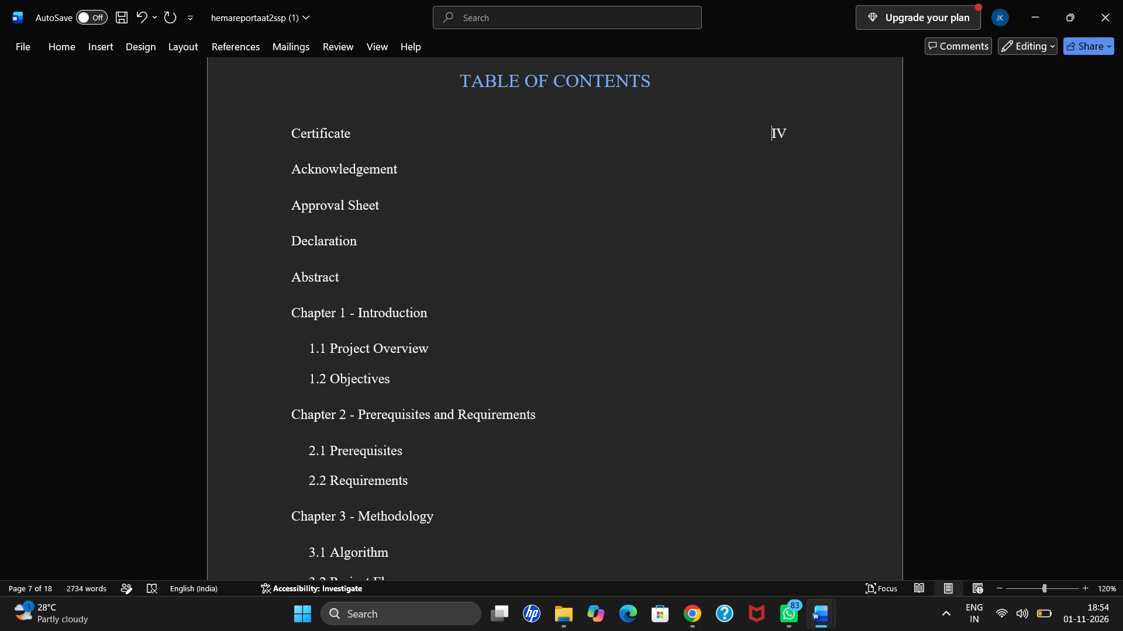
Add page number V to the Acknowledgement entry in the Table of Contents, lined up beneath the Certificate's IV.
{"action": "key", "text": "Down"}
{"action": "key", "text": "Tab"}
{"action": "key", "text": "Tab"}
{"action": "key", "text": "Tab"}
{"action": "key", "text": "Tab"}
{"action": "key", "text": "Tab"}
{"action": "key", "text": "Tab"}
{"action": "key", "text": "Tab"}
{"action": "key", "text": "Tab"}
{"action": "key", "text": "Tab"}
{"action": "key", "text": "Tab"}
{"action": "key", "text": "BackSpace"}
{"action": "key", "text": "shift+v"}
{"action": "key", "text": "Left"}
{"action": "key", "text": "space"}
{"action": "key", "text": "space"}
{"action": "key", "text": "space"}
{"action": "key", "text": "space"}
{"action": "key", "text": "space"}
{"action": "key", "text": "space"}
{"action": "key", "text": "BackSpace"}
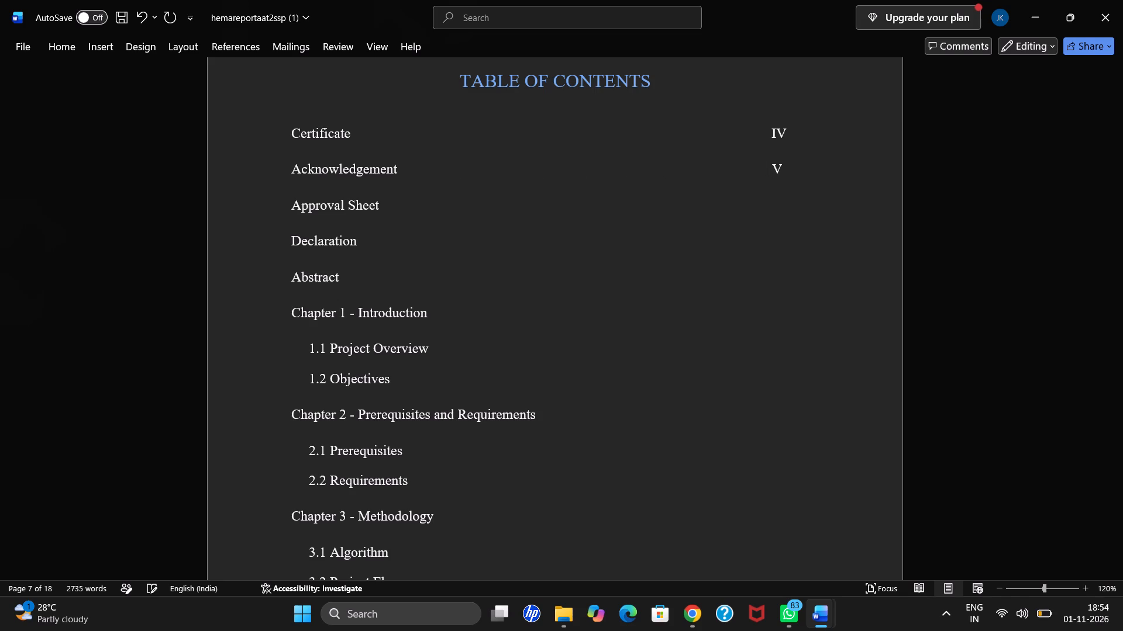
Add page number VI to the Approval Sheet entry in the Table of Contents, lined up beneath the Acknowledgement's V.
{"action": "key", "text": "Down"}
{"action": "key", "text": "shift+v"}
{"action": "key", "text": "shift+i"}
{"action": "key", "text": "Left"}
{"action": "key", "text": "Left"}
{"action": "key", "text": "Tab"}
{"action": "key", "text": "Tab"}
{"action": "key", "text": "Tab"}
{"action": "key", "text": "Tab"}
{"action": "key", "text": "Tab"}
{"action": "key", "text": "Tab"}
{"action": "key", "text": "Tab"}
{"action": "key", "text": "Tab"}
{"action": "key", "text": "Tab"}
{"action": "key", "text": "Tab"}
{"action": "key", "text": "Tab"}
{"action": "key", "text": "BackSpace"}
{"action": "key", "text": "BackSpace"}
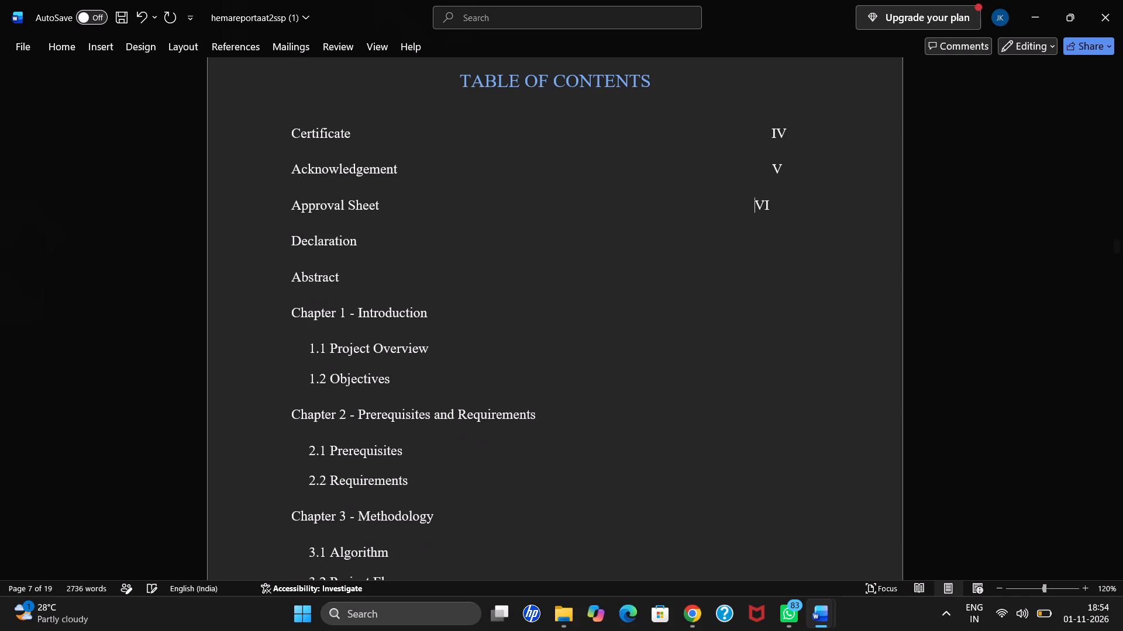
{"action": "key", "text": "space"}
{"action": "key", "text": "space"}
{"action": "key", "text": "space"}
{"action": "key", "text": "space"}
{"action": "key", "text": "space"}
Examine the footer page numbers of the Declaration and Abstract pages, and return to the Table of Contents.
{"action": "key", "text": "Down"}
{"action": "scroll", "coordinate": [409, 178], "scroll_direction": "down", "scroll_amount": 5}
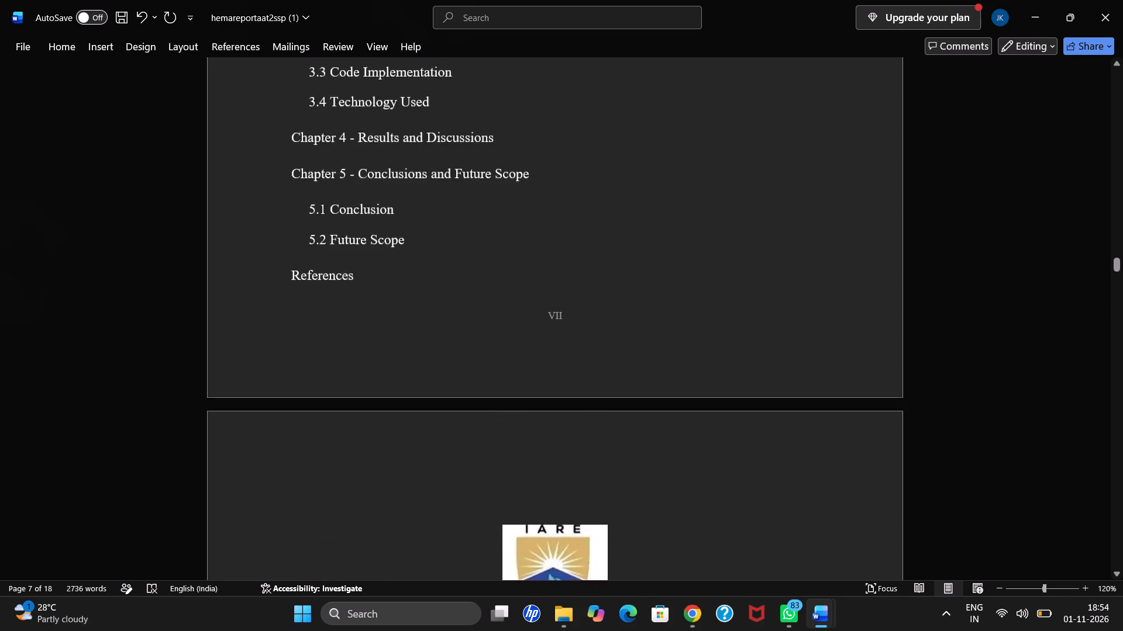
{"action": "scroll", "coordinate": [409, 178], "scroll_direction": "down", "scroll_amount": 5}
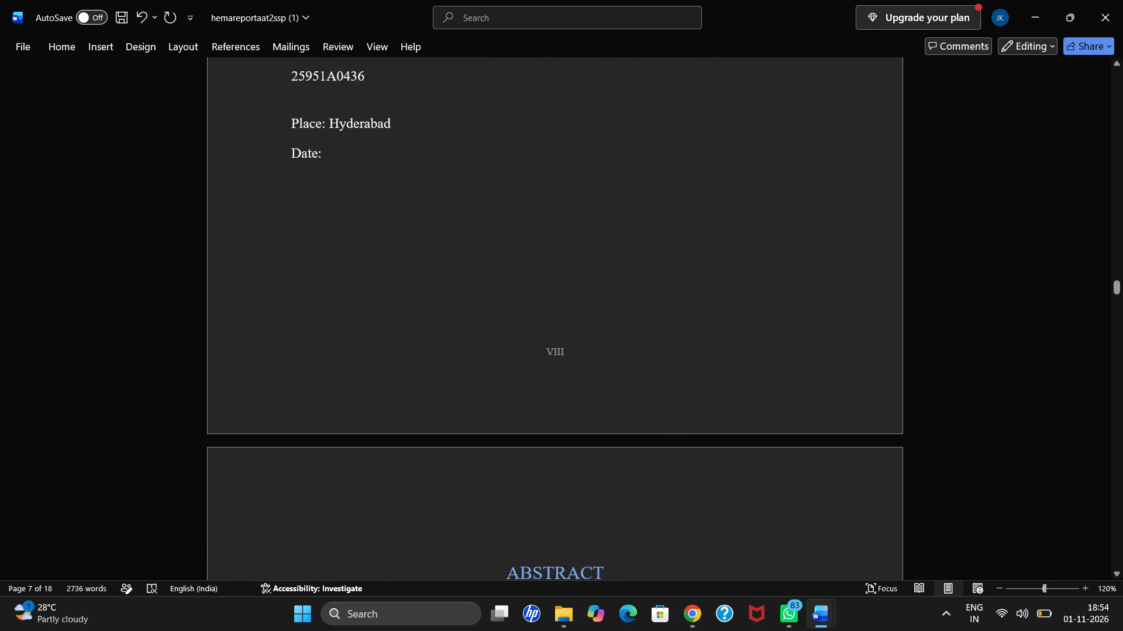
{"action": "scroll", "coordinate": [409, 178], "scroll_direction": "down", "scroll_amount": 1}
{"action": "scroll", "coordinate": [409, 178], "scroll_direction": "up", "scroll_amount": 1}
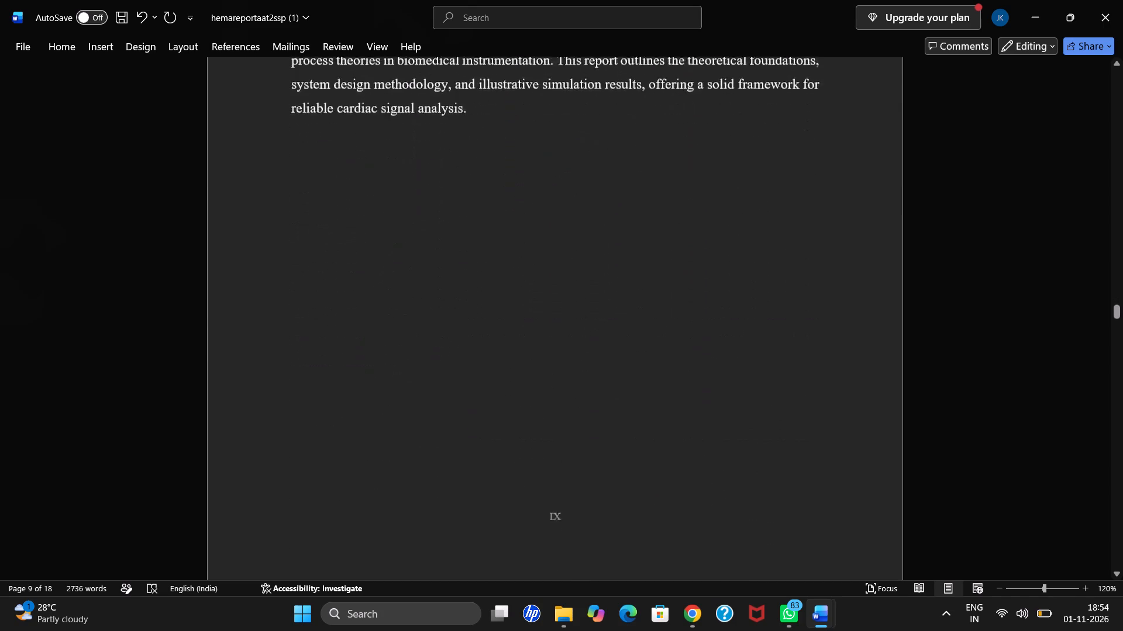
{"action": "scroll", "coordinate": [409, 178], "scroll_direction": "up", "scroll_amount": 6}
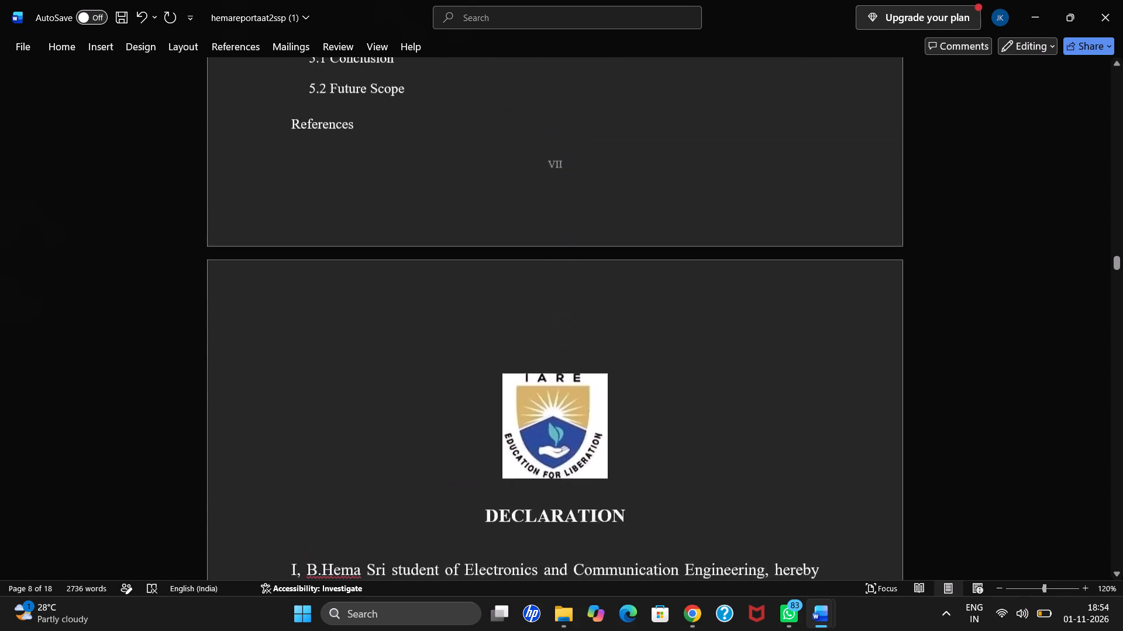
{"action": "scroll", "coordinate": [409, 178], "scroll_direction": "up", "scroll_amount": 3}
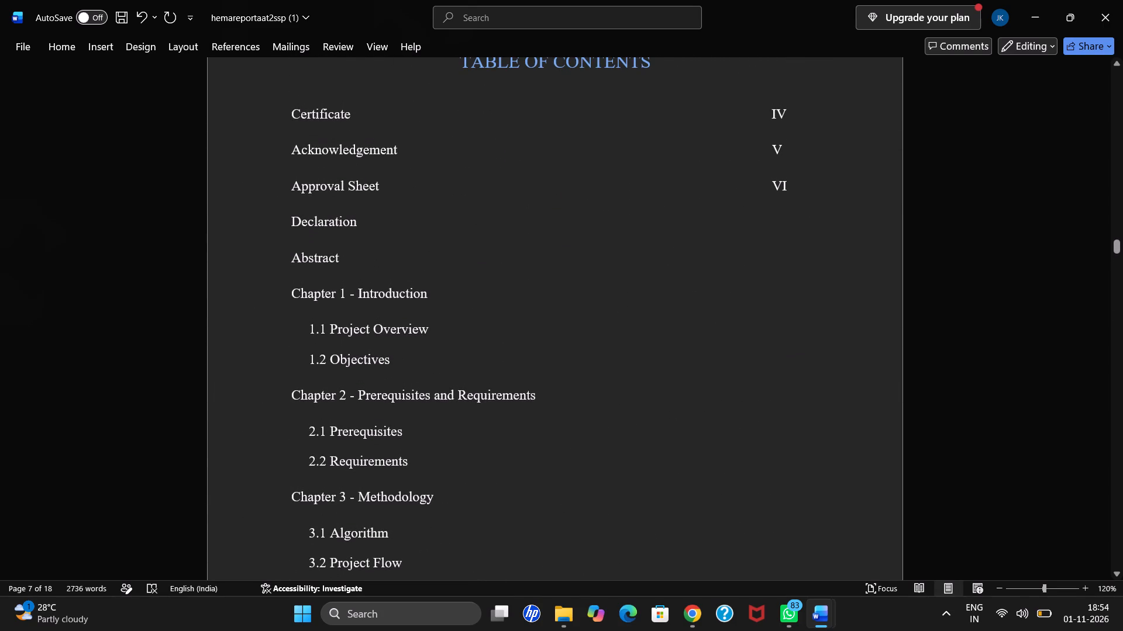
Add page number VIII to the Declaration entry in the Table of Contents, spaced out close to the page's right margin.
{"action": "type", "text": "VIII"}
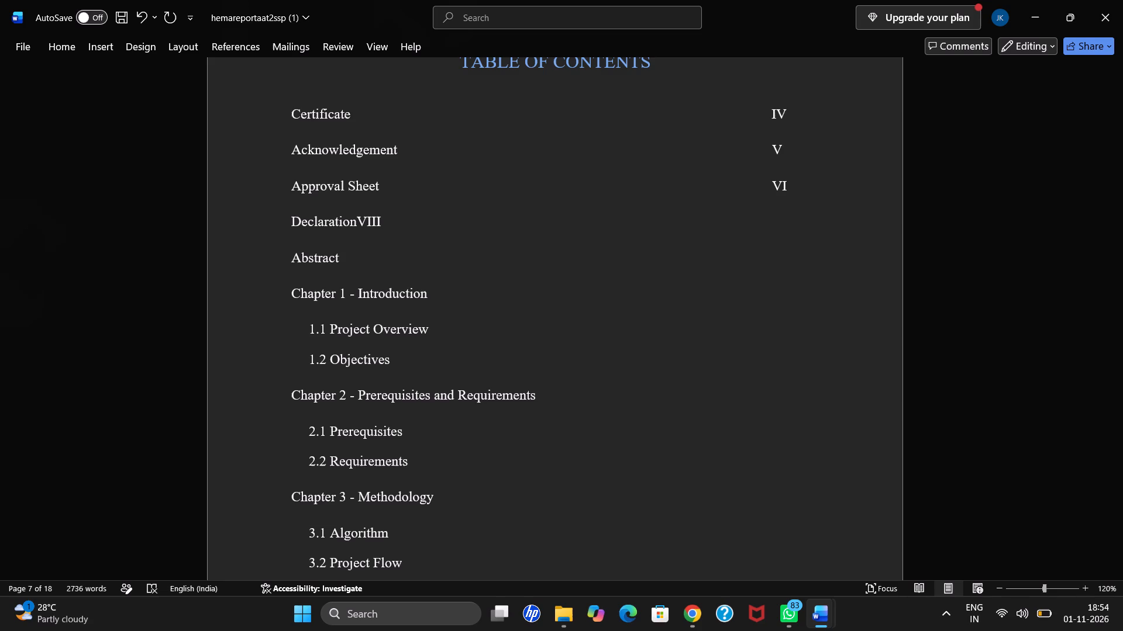
{"action": "key", "text": "Left"}
{"action": "key", "text": "Left"}
{"action": "key", "text": "Left"}
{"action": "key", "text": "Left"}
{"action": "key", "text": "Tab"}
{"action": "key", "text": "Tab"}
{"action": "key", "text": "Tab"}
{"action": "key", "text": "Tab"}
{"action": "key", "text": "Tab"}
{"action": "key", "text": "Tab"}
{"action": "key", "text": "Tab"}
{"action": "key", "text": "Tab"}
{"action": "key", "text": "Tab"}
{"action": "key", "text": "Tab"}
{"action": "key", "text": "Tab"}
{"action": "key", "text": "BackSpace"}
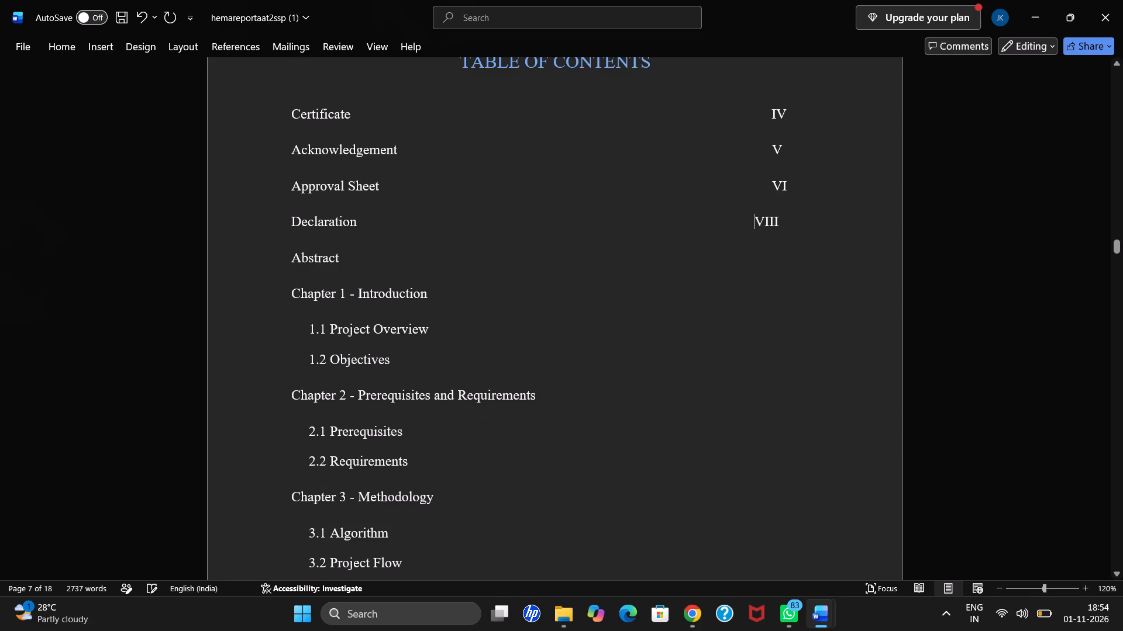
Respace the Approval Sheet's VI in the Table of Contents so it starts directly above the Declaration's VIII.
{"action": "key", "text": "Up"}
{"action": "key", "text": "Left"}
{"action": "key", "text": "BackSpace"}
{"action": "key", "text": "space"}
{"action": "key", "text": "space"}
{"action": "key", "text": "space"}
{"action": "key", "text": "space"}
{"action": "key", "text": "space"}
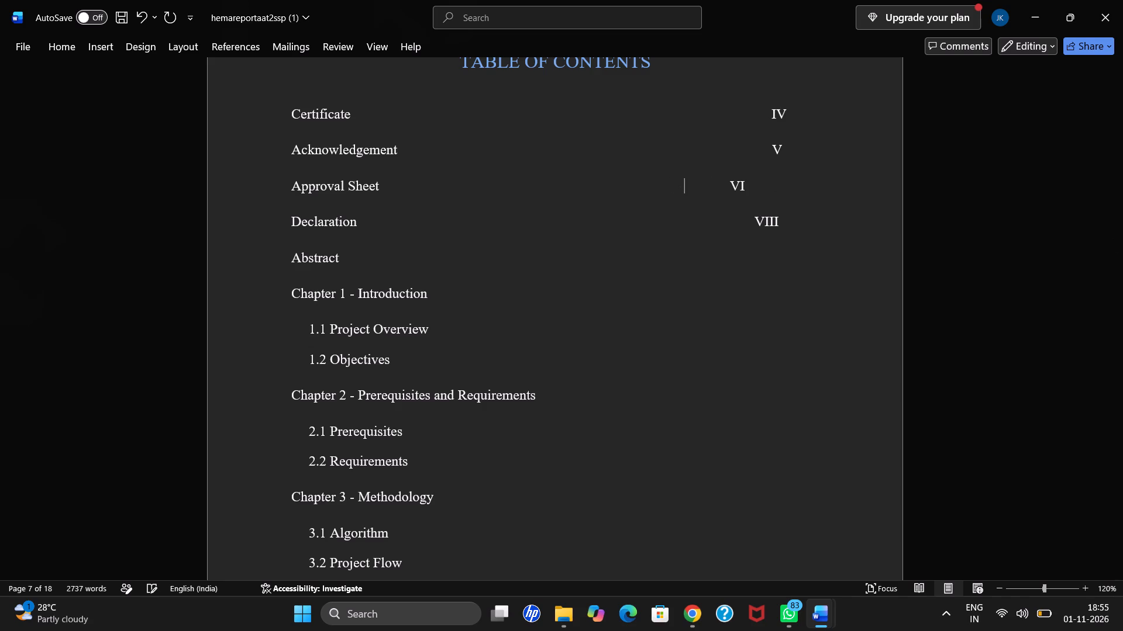
{"action": "key", "text": "space"}
{"action": "key", "text": "space"}
{"action": "key", "text": "space"}
{"action": "key", "text": "space"}
{"action": "key", "text": "Right"}
{"action": "key", "text": "Right"}
{"action": "key", "text": "Right"}
{"action": "key", "text": "Right"}
{"action": "key", "text": "Right"}
{"action": "key", "text": "BackSpace"}
{"action": "key", "text": "BackSpace"}
{"action": "key", "text": "BackSpace"}
{"action": "key", "text": "BackSpace"}
{"action": "key", "text": "BackSpace"}
{"action": "key", "text": "space"}
{"action": "key", "text": "space"}
{"action": "key", "text": "space"}
{"action": "key", "text": "space"}
{"action": "key", "text": "space"}
{"action": "key", "text": "space"}
{"action": "key", "text": "space"}
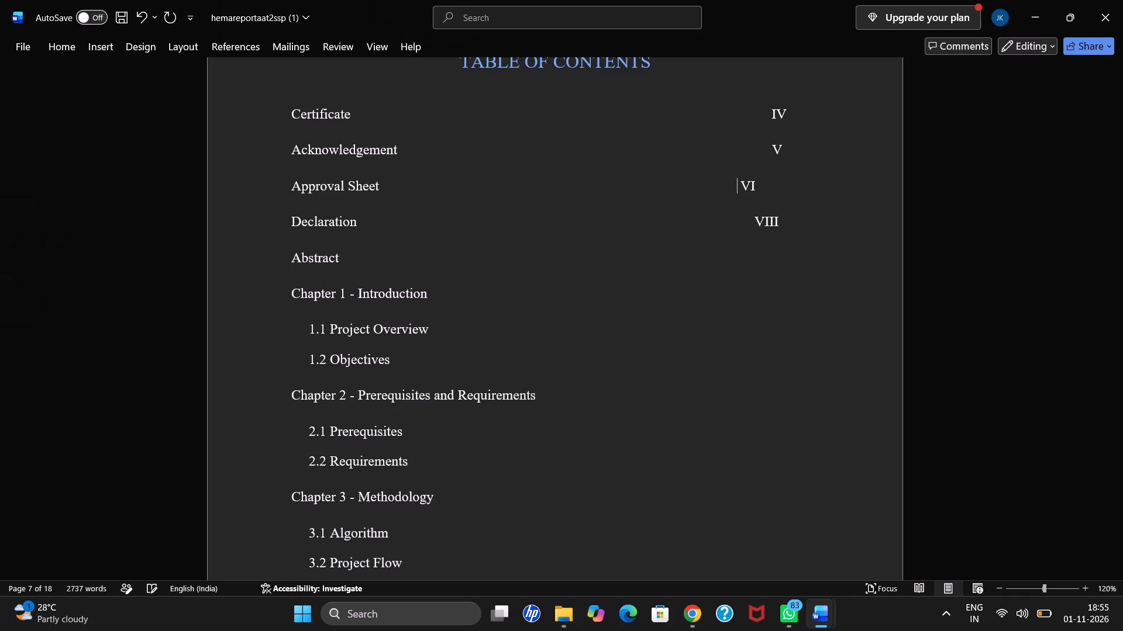
{"action": "key", "text": "space"}
{"action": "key", "text": "space"}
{"action": "key", "text": "space"}
{"action": "key", "text": "space"}
Respace the Acknowledgement's V in the Table of Contents so it lines up with the VI and VIII beneath it.
{"action": "key", "text": "Up"}
{"action": "key", "text": "Right"}
{"action": "key", "text": "Right"}
{"action": "key", "text": "Right"}
{"action": "key", "text": "Right"}
{"action": "key", "text": "BackSpace"}
{"action": "key", "text": "BackSpace"}
{"action": "key", "text": "BackSpace"}
{"action": "key", "text": "BackSpace"}
{"action": "key", "text": "BackSpace"}
{"action": "key", "text": "space"}
{"action": "key", "text": "space"}
{"action": "key", "text": "space"}
{"action": "key", "text": "space"}
{"action": "key", "text": "space"}
{"action": "key", "text": "space"}
{"action": "key", "text": "space"}
{"action": "key", "text": "space"}
{"action": "key", "text": "space"}
{"action": "key", "text": "space"}
{"action": "key", "text": "space"}
Remove the extra spaces before the Certificate's IV so it lines up with the Acknowledgement's V.
{"action": "key", "text": "Up"}
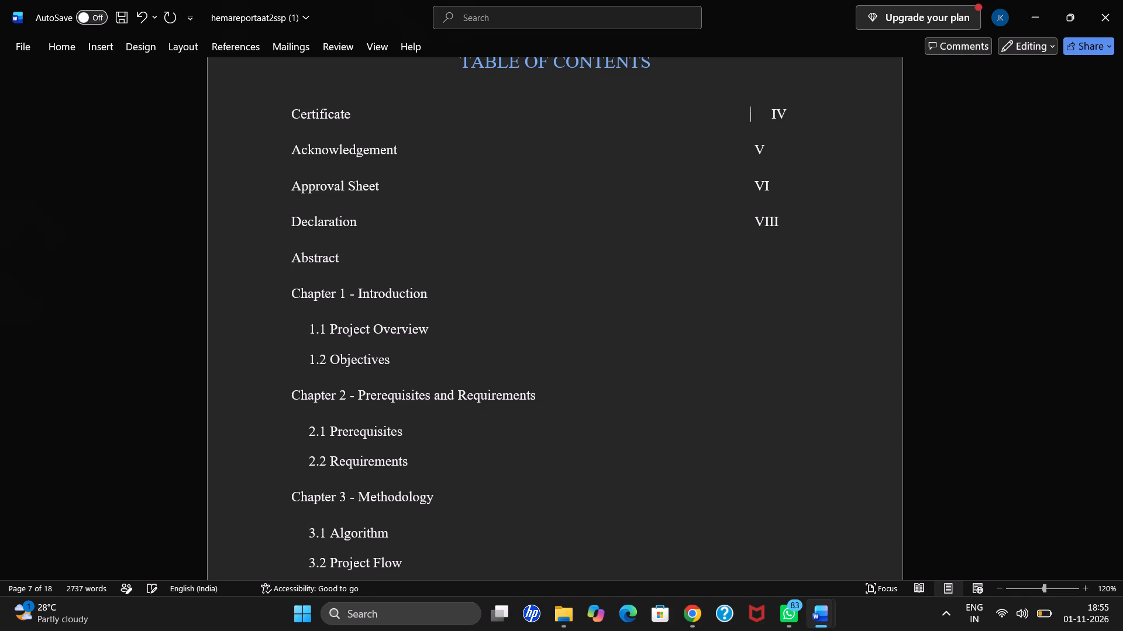
{"action": "key", "text": "Right"}
{"action": "key", "text": "Right"}
{"action": "key", "text": "Right"}
{"action": "key", "text": "Right"}
{"action": "key", "text": "Right"}
{"action": "key", "text": "BackSpace"}
{"action": "key", "text": "BackSpace"}
{"action": "key", "text": "BackSpace"}
{"action": "key", "text": "BackSpace"}
{"action": "key", "text": "BackSpace"}
Add page number IX to the Abstract entry in the Table of Contents, lined up beneath the Declaration's VIII.
{"action": "key", "text": "Down"}
{"action": "key", "text": "Down"}
{"action": "key", "text": "Down"}
{"action": "key", "text": "Down"}
{"action": "key", "text": "Down"}
{"action": "scroll", "coordinate": [363, 228], "scroll_direction": "down", "scroll_amount": 8}
{"action": "scroll", "coordinate": [363, 228], "scroll_direction": "up", "scroll_amount": 4}
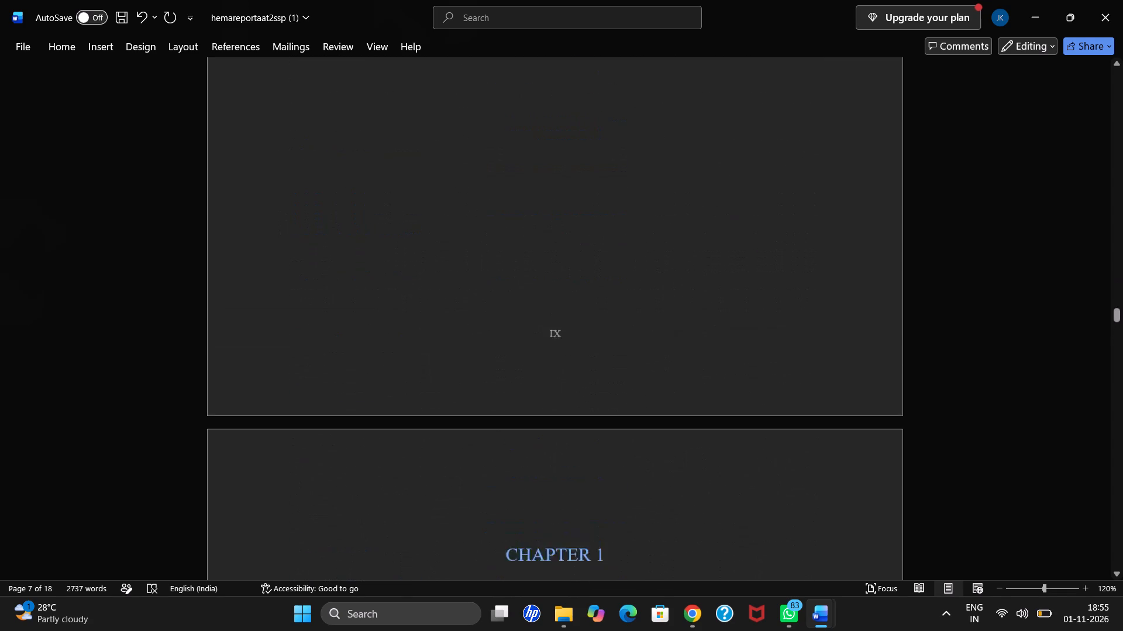
{"action": "scroll", "coordinate": [363, 228], "scroll_direction": "up", "scroll_amount": 7}
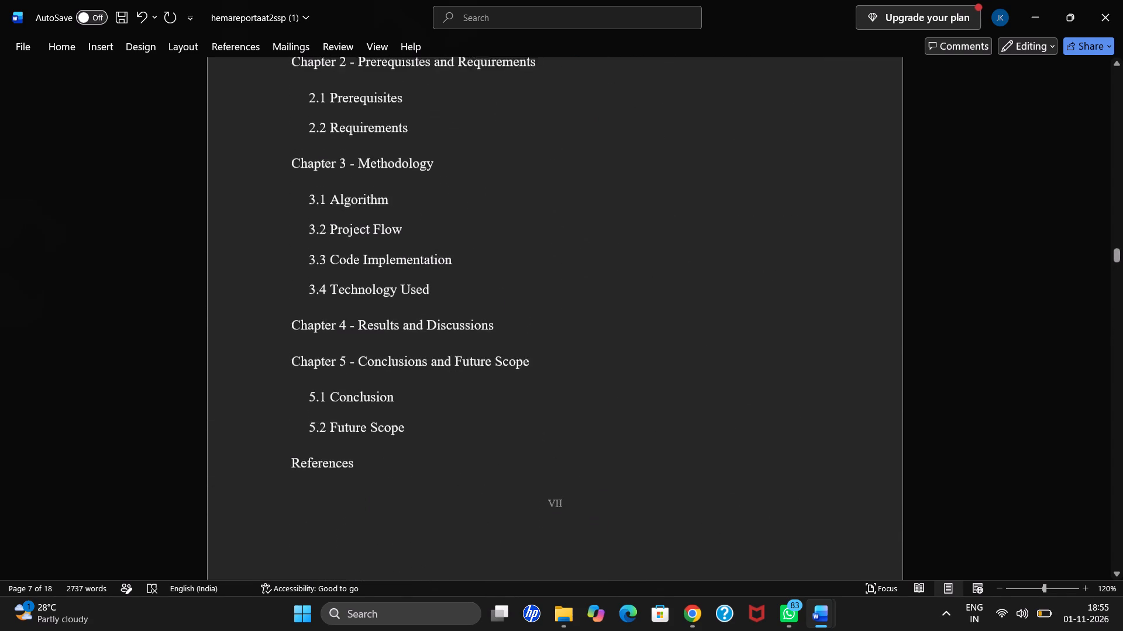
{"action": "scroll", "coordinate": [363, 228], "scroll_direction": "up", "scroll_amount": 2}
{"action": "scroll", "coordinate": [363, 228], "scroll_direction": "down", "scroll_amount": 1}
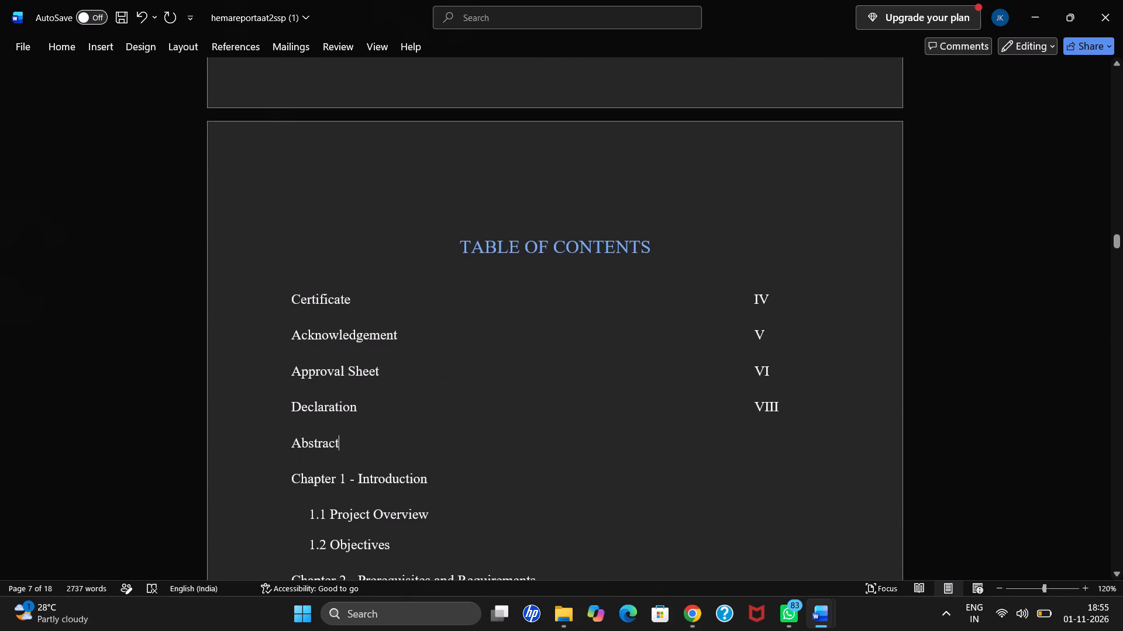
{"action": "key", "text": "shift+i"}
{"action": "key", "text": "shift+x"}
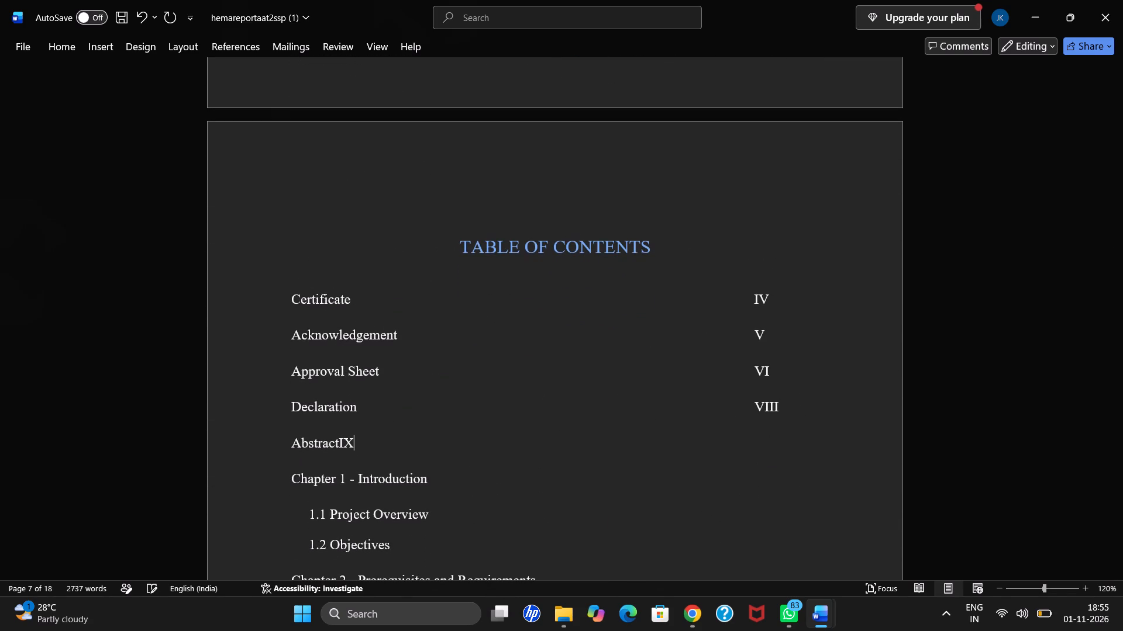
{"action": "key", "text": "Left"}
{"action": "key", "text": "Left"}
{"action": "key", "text": "Tab"}
{"action": "key", "text": "Tab"}
{"action": "key", "text": "Tab"}
{"action": "key", "text": "Tab"}
{"action": "key", "text": "Tab"}
{"action": "key", "text": "Tab"}
{"action": "key", "text": "Tab"}
{"action": "key", "text": "Tab"}
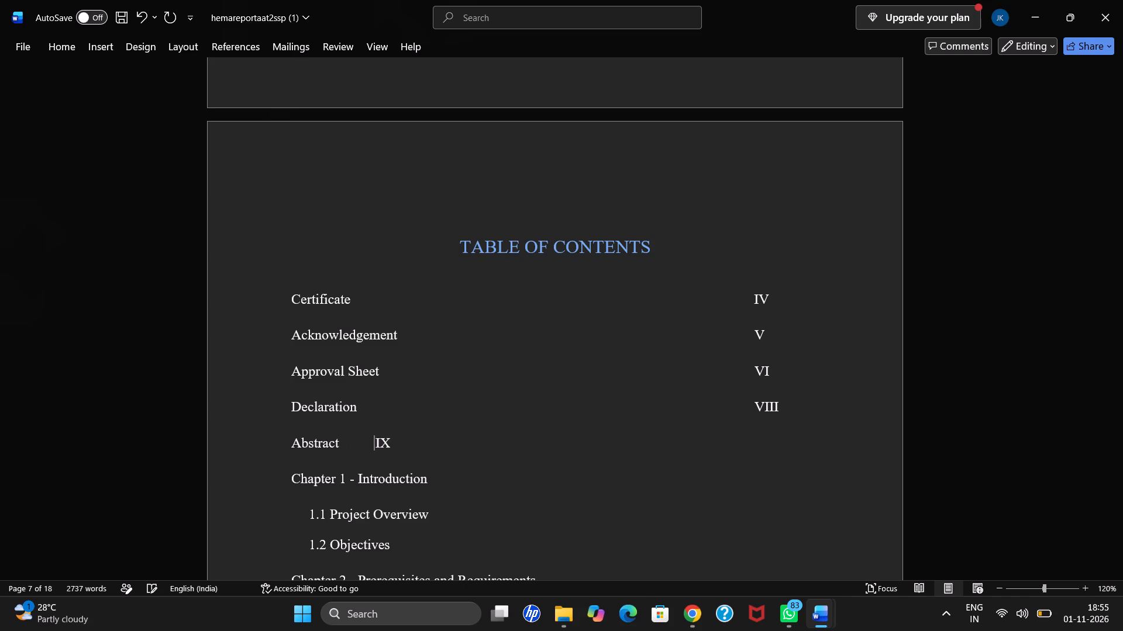
{"action": "key", "text": "Tab"}
{"action": "key", "text": "Tab"}
Check the Chapter 1 footer numbers and add page range 1-2 to its Table of Contents entry, lined up beneath the Abstract's IX.
{"action": "scroll", "coordinate": [363, 228], "scroll_direction": "down", "scroll_amount": 1}
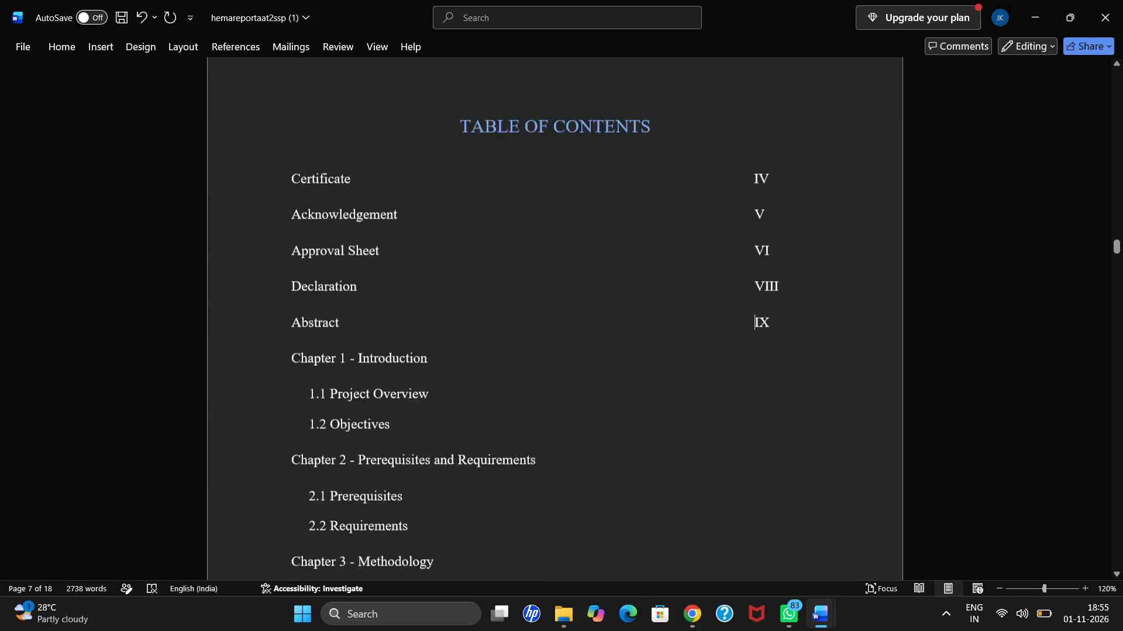
{"action": "scroll", "coordinate": [363, 228], "scroll_direction": "down", "scroll_amount": 1}
{"action": "left_click", "coordinate": [441, 283]}
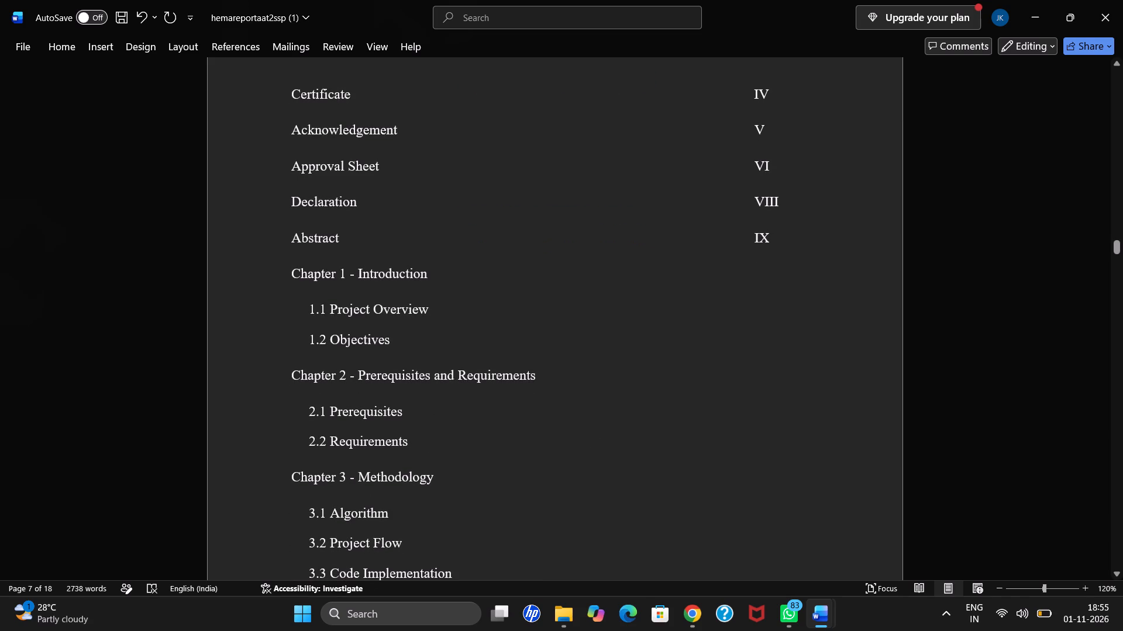
{"action": "scroll", "coordinate": [441, 283], "scroll_direction": "down", "scroll_amount": 10}
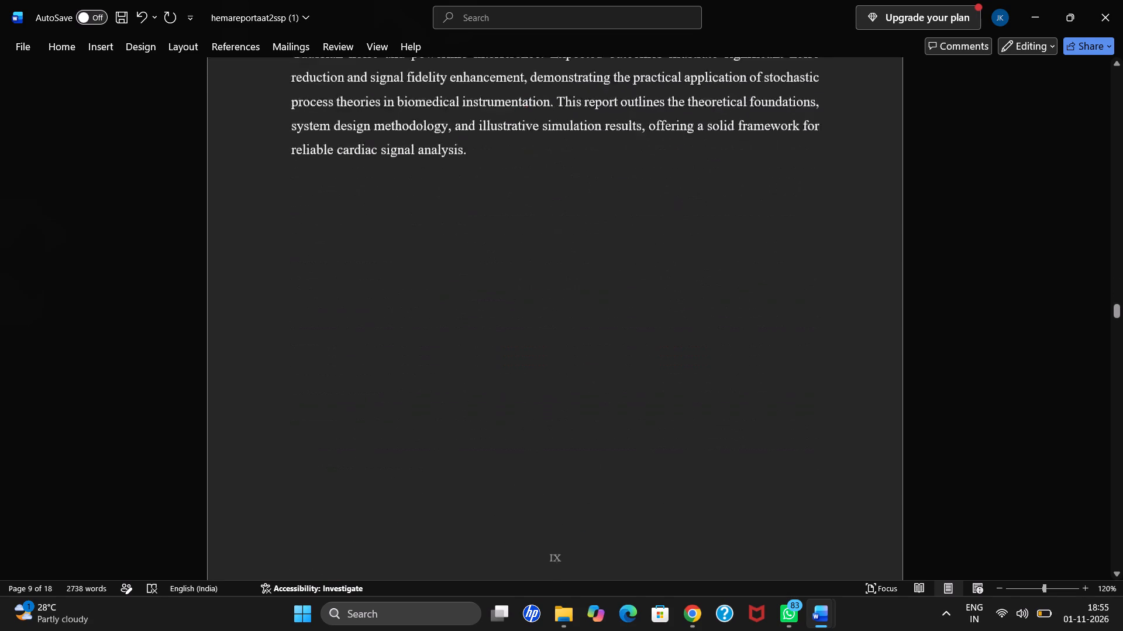
{"action": "scroll", "coordinate": [441, 283], "scroll_direction": "down", "scroll_amount": 10}
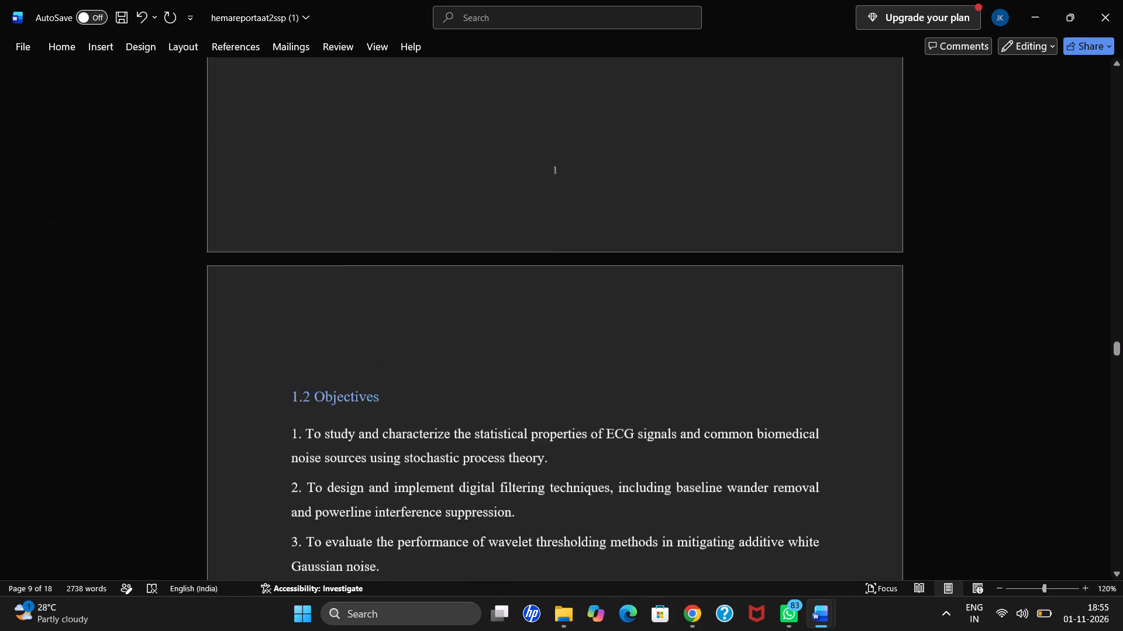
{"action": "scroll", "coordinate": [441, 283], "scroll_direction": "down", "scroll_amount": 5}
{"action": "scroll", "coordinate": [441, 283], "scroll_direction": "up", "scroll_amount": 8}
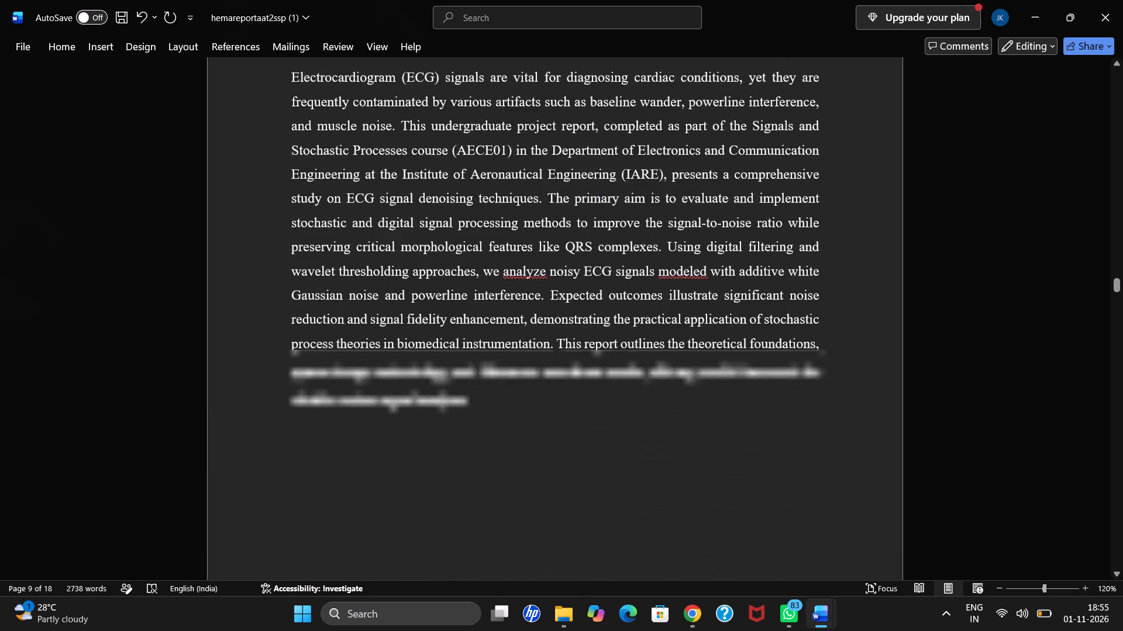
{"action": "scroll", "coordinate": [441, 283], "scroll_direction": "up", "scroll_amount": 1}
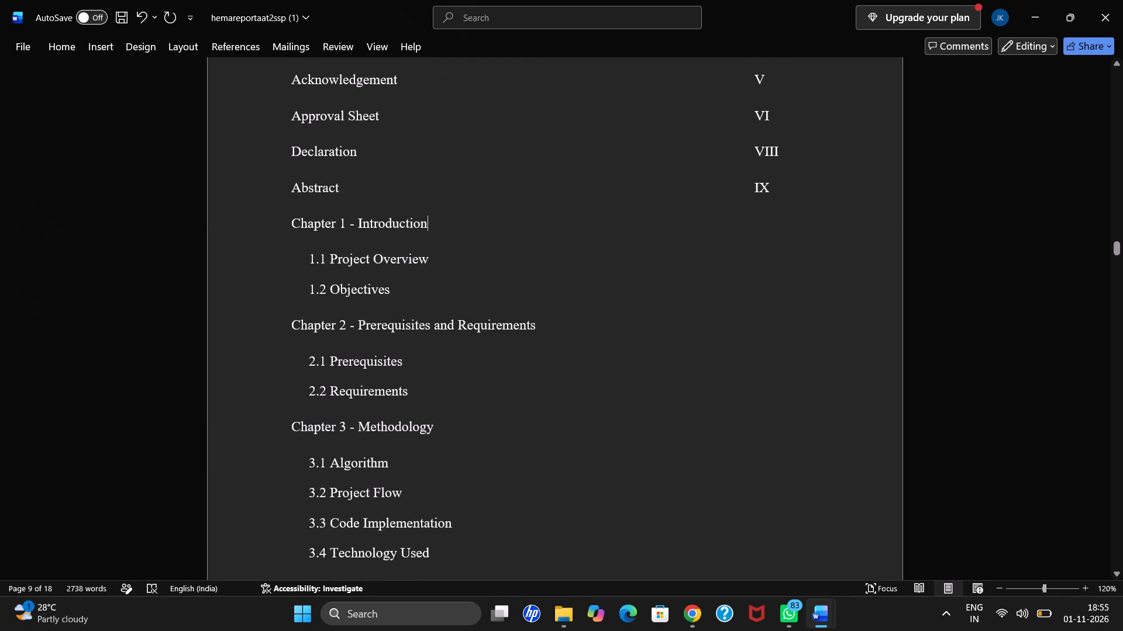
{"action": "key", "text": "1"}
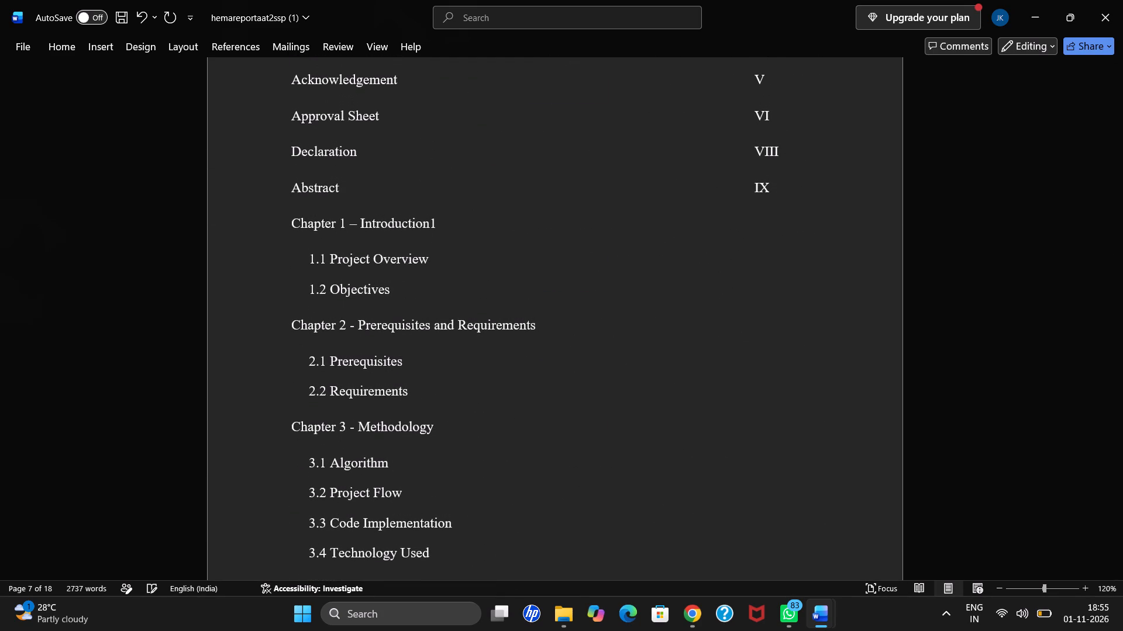
{"action": "key", "text": "shift+underscore"}
{"action": "key", "text": "BackSpace"}
{"action": "key", "text": "minus"}
{"action": "key", "text": "2"}
{"action": "key", "text": "Left"}
{"action": "key", "text": "Left"}
{"action": "key", "text": "Left"}
{"action": "key", "text": "Tab"}
{"action": "key", "text": "Tab"}
{"action": "key", "text": "Tab"}
{"action": "key", "text": "Tab"}
{"action": "key", "text": "Tab"}
{"action": "key", "text": "Tab"}
{"action": "key", "text": "Tab"}
{"action": "key", "text": "Tab"}
{"action": "key", "text": "Tab"}
{"action": "key", "text": "BackSpace"}
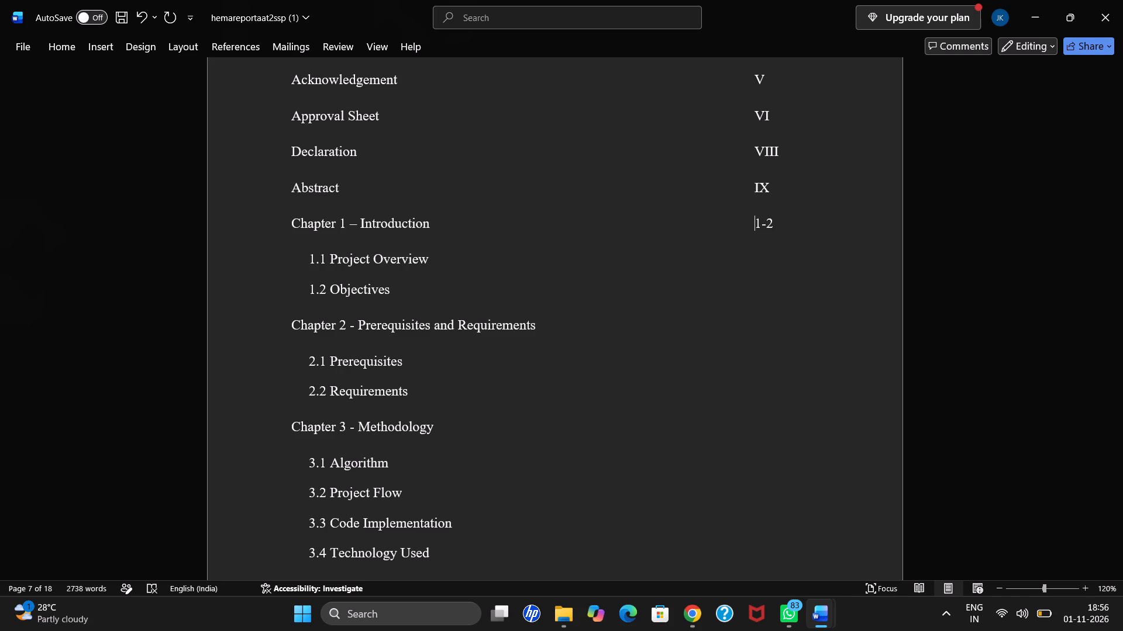
{"action": "key", "text": "Down"}
Add page number 1 to the 1.1 Project Overview entry in the Table of Contents, lined up beneath Chapter 1's 1-2.
{"action": "key", "text": "1"}
{"action": "key", "text": "Left"}
{"action": "key", "text": "Tab"}
{"action": "key", "text": "Tab"}
{"action": "key", "text": "Tab"}
{"action": "key", "text": "Tab"}
{"action": "key", "text": "Tab"}
{"action": "key", "text": "Tab"}
{"action": "key", "text": "Tab"}
{"action": "key", "text": "Tab"}
{"action": "key", "text": "Tab"}
{"action": "key", "text": "BackSpace"}
Add page number 2 to the 1.2 Objectives entry, lined up beneath the Project Overview's 1.
{"action": "key", "text": "Down"}
{"action": "key", "text": "2"}
{"action": "key", "text": "Left"}
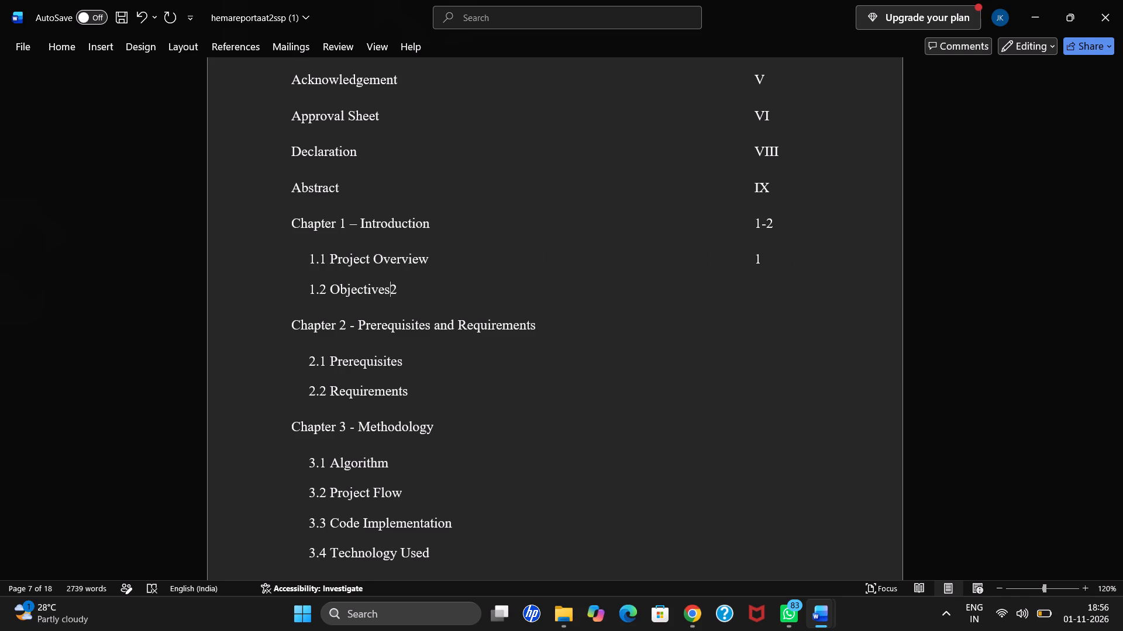
{"action": "key", "text": "Tab"}
{"action": "key", "text": "Tab"}
{"action": "key", "text": "Tab"}
{"action": "key", "text": "Tab"}
{"action": "key", "text": "Tab"}
{"action": "key", "text": "Tab"}
{"action": "key", "text": "Tab"}
{"action": "key", "text": "Tab"}
{"action": "key", "text": "Tab"}
Check the Chapter 2 footer number and add page number 3 to its Table of Contents entry, lined up beneath the Objectives' 2.
{"action": "key", "text": "Down"}
{"action": "scroll", "coordinate": [441, 283], "scroll_direction": "down", "scroll_amount": 11}
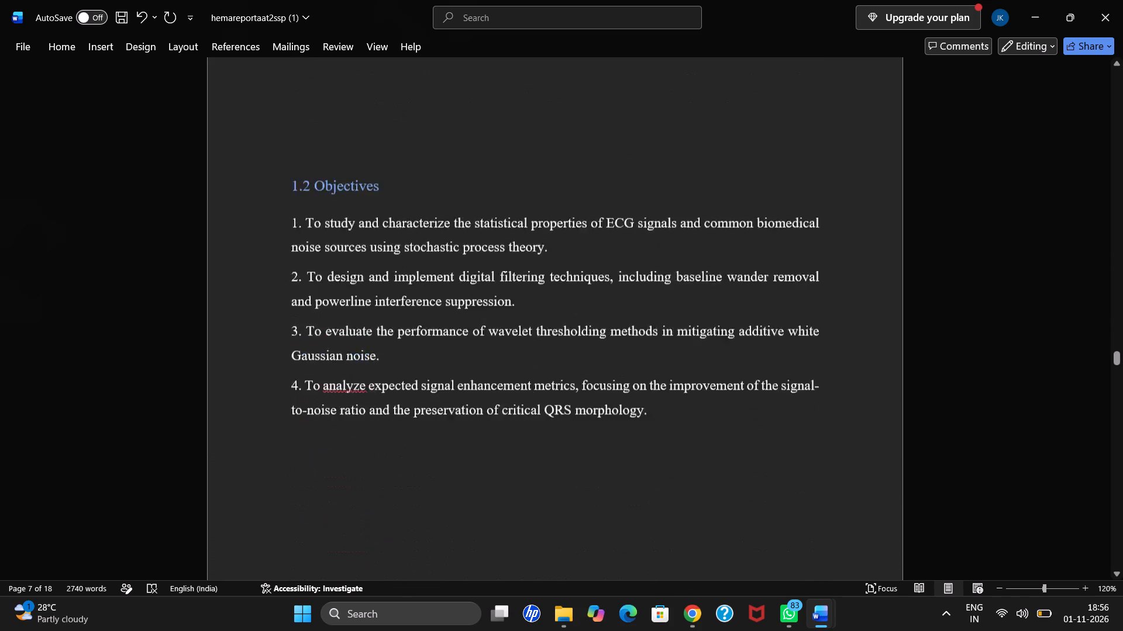
{"action": "scroll", "coordinate": [441, 283], "scroll_direction": "down", "scroll_amount": 5}
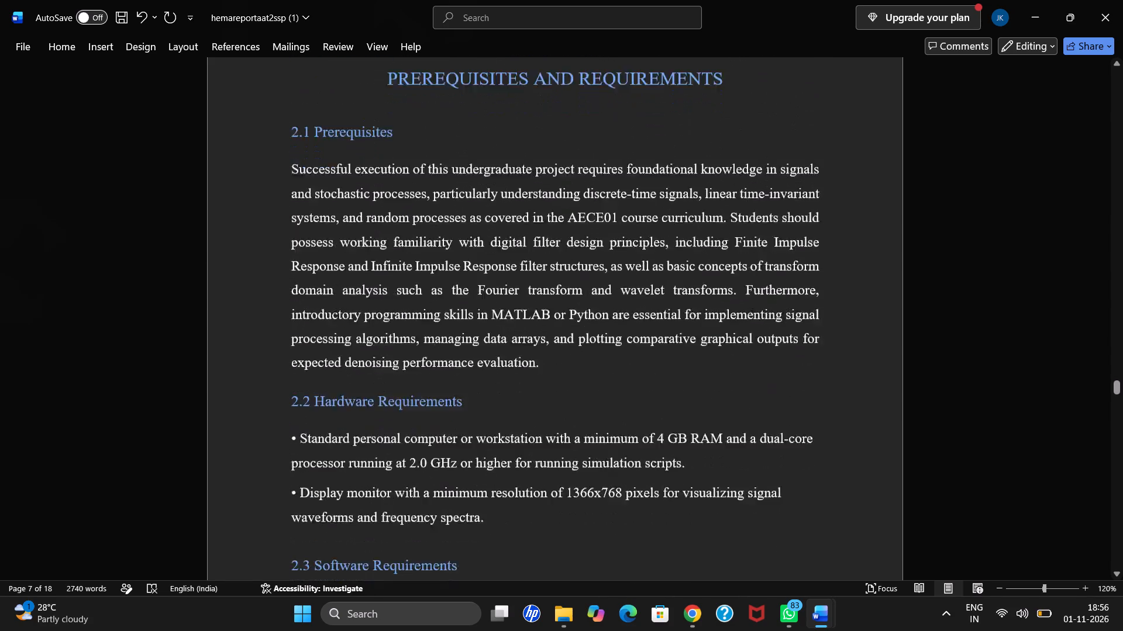
{"action": "scroll", "coordinate": [441, 283], "scroll_direction": "down", "scroll_amount": 6}
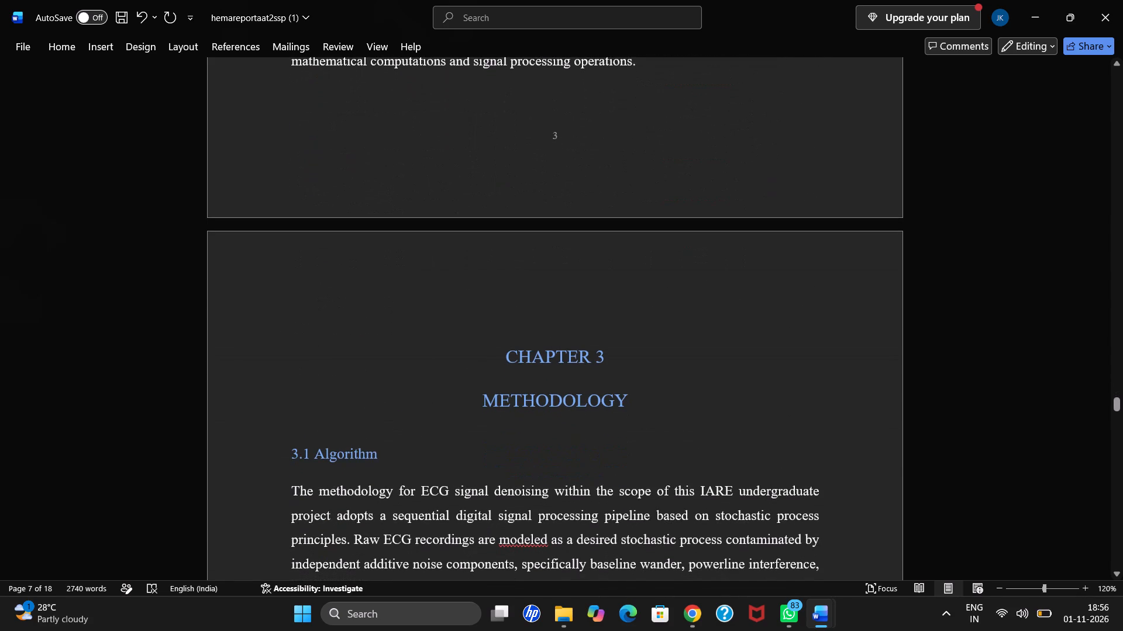
{"action": "scroll", "coordinate": [441, 283], "scroll_direction": "up", "scroll_amount": 3}
{"action": "scroll", "coordinate": [441, 283], "scroll_direction": "up", "scroll_amount": 20}
{"action": "scroll", "coordinate": [441, 283], "scroll_direction": "up", "scroll_amount": 4}
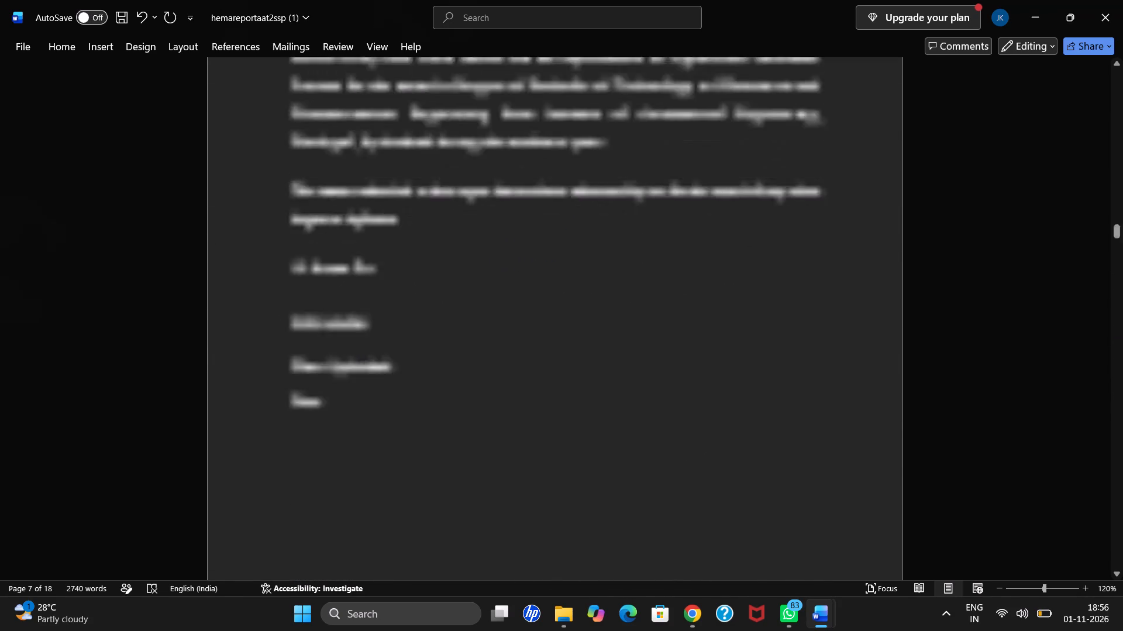
{"action": "scroll", "coordinate": [441, 283], "scroll_direction": "down", "scroll_amount": 5}
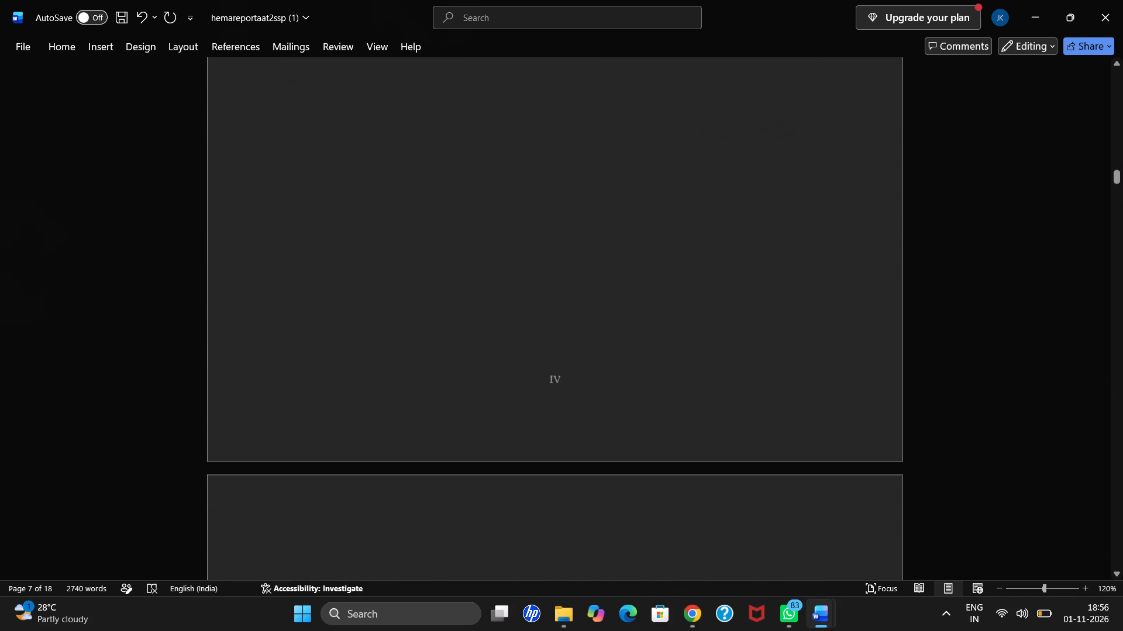
{"action": "scroll", "coordinate": [528, 372], "scroll_direction": "down", "scroll_amount": 16}
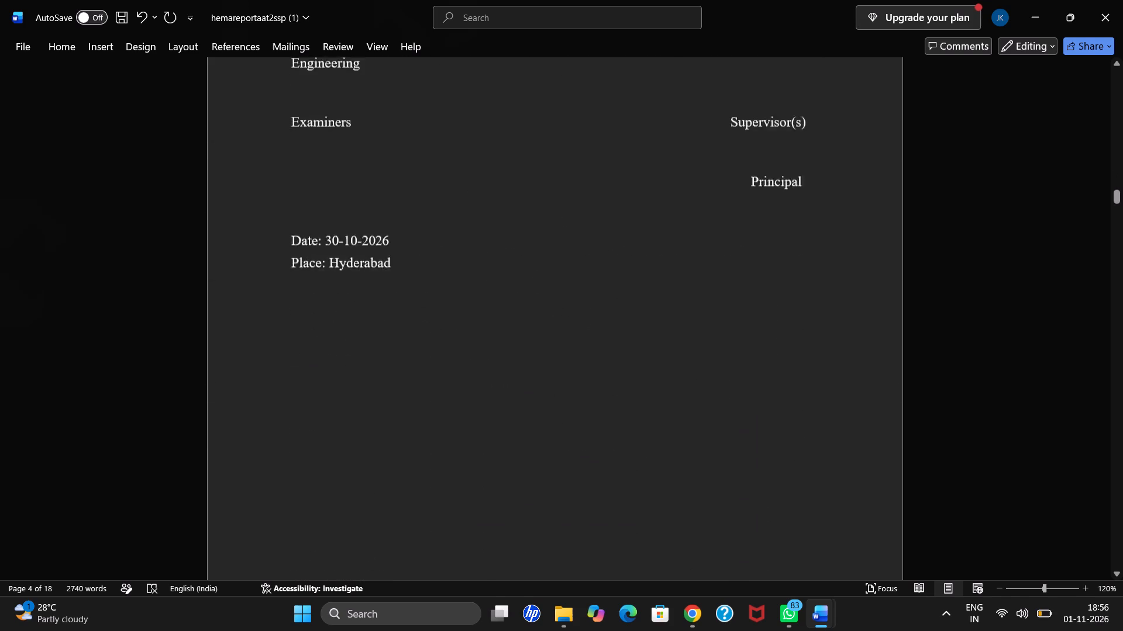
{"action": "scroll", "coordinate": [531, 353], "scroll_direction": "down", "scroll_amount": 18}
{"action": "scroll", "coordinate": [539, 349], "scroll_direction": "down", "scroll_amount": 20}
{"action": "scroll", "coordinate": [539, 349], "scroll_direction": "down", "scroll_amount": 7}
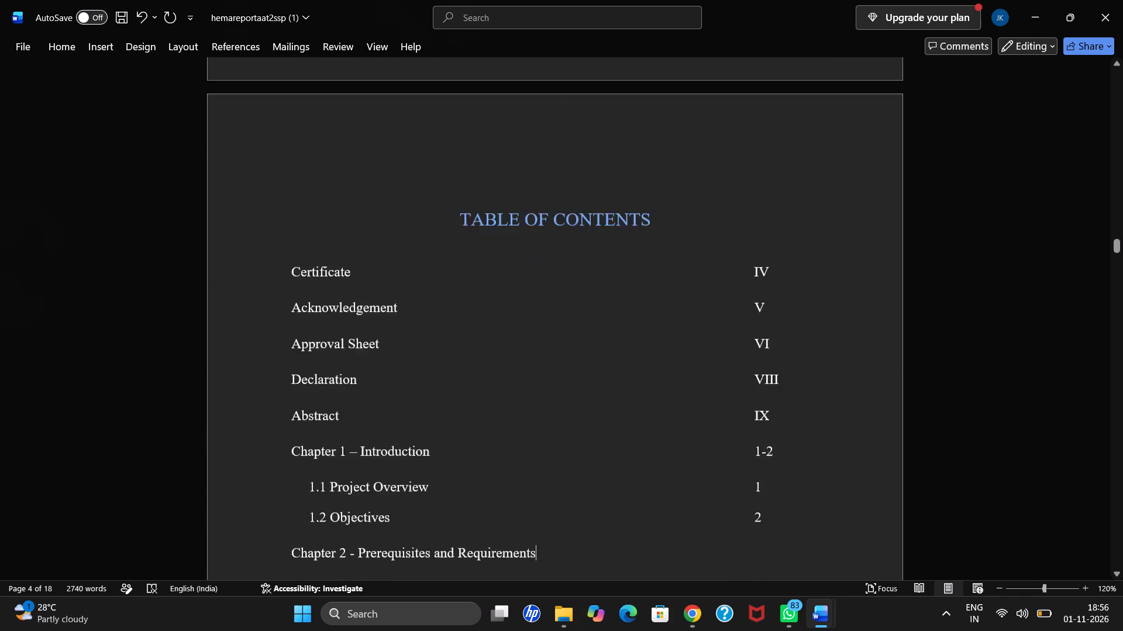
{"action": "scroll", "coordinate": [542, 349], "scroll_direction": "down", "scroll_amount": 14}
{"action": "scroll", "coordinate": [542, 351], "scroll_direction": "up", "scroll_amount": 11}
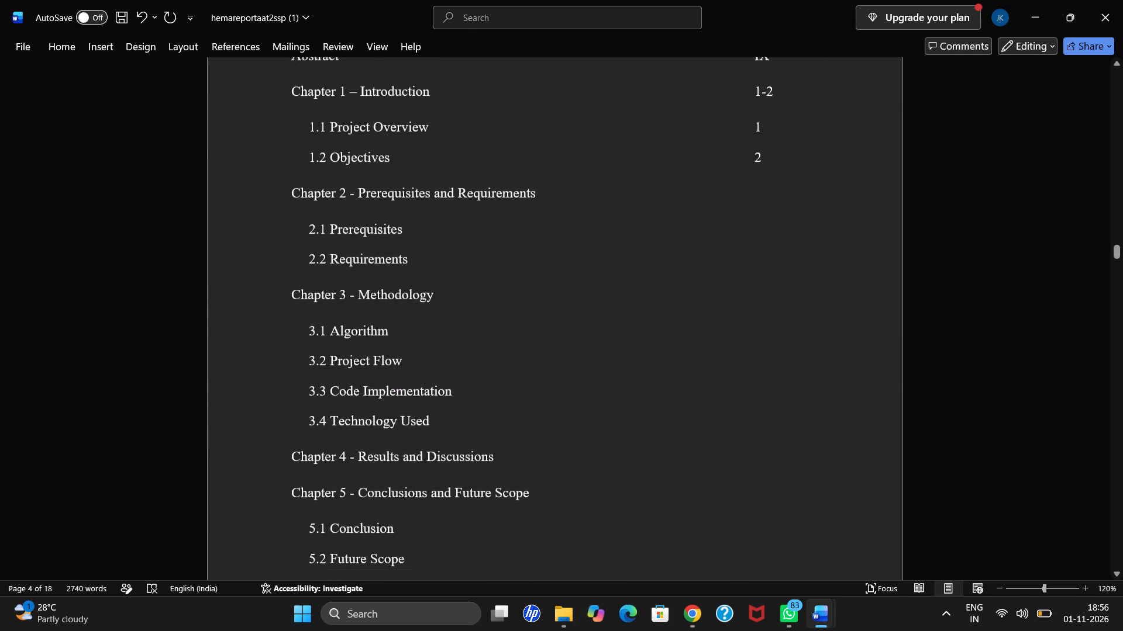
{"action": "key", "text": "3"}
{"action": "key", "text": "Left"}
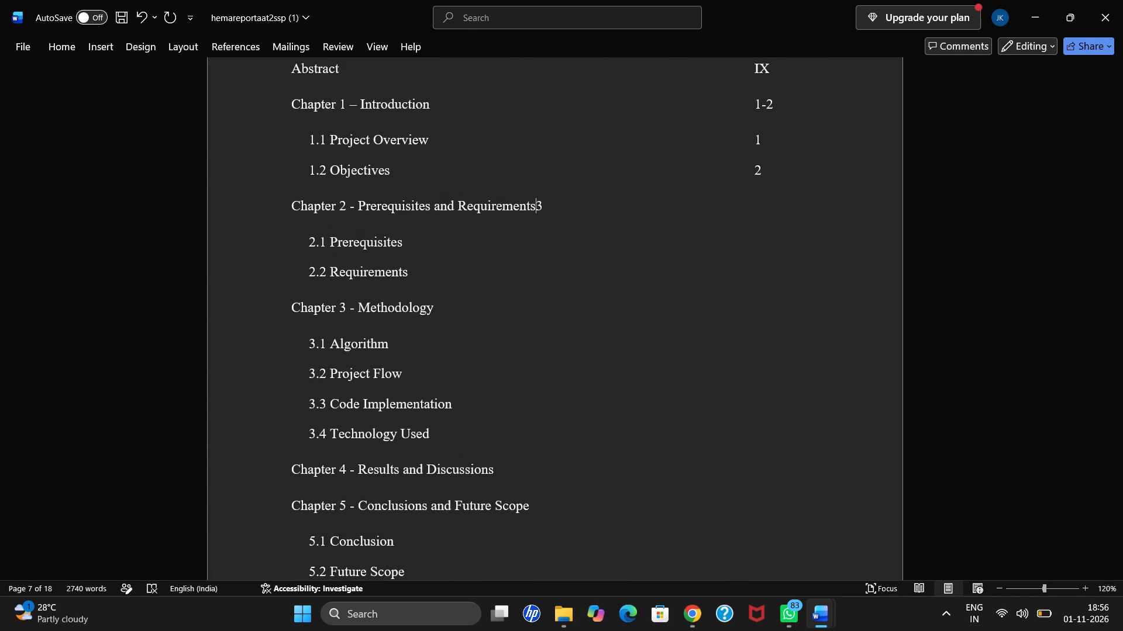
{"action": "key", "text": "Tab"}
{"action": "key", "text": "Tab"}
{"action": "key", "text": "Tab"}
{"action": "key", "text": "Tab"}
{"action": "key", "text": "Tab"}
{"action": "key", "text": "Tab"}
Add page number 3 to the 2.1 Prerequisites entry, lined up beneath Chapter 2's page number.
{"action": "left_click", "coordinate": [444, 243]}
{"action": "key", "text": "3"}
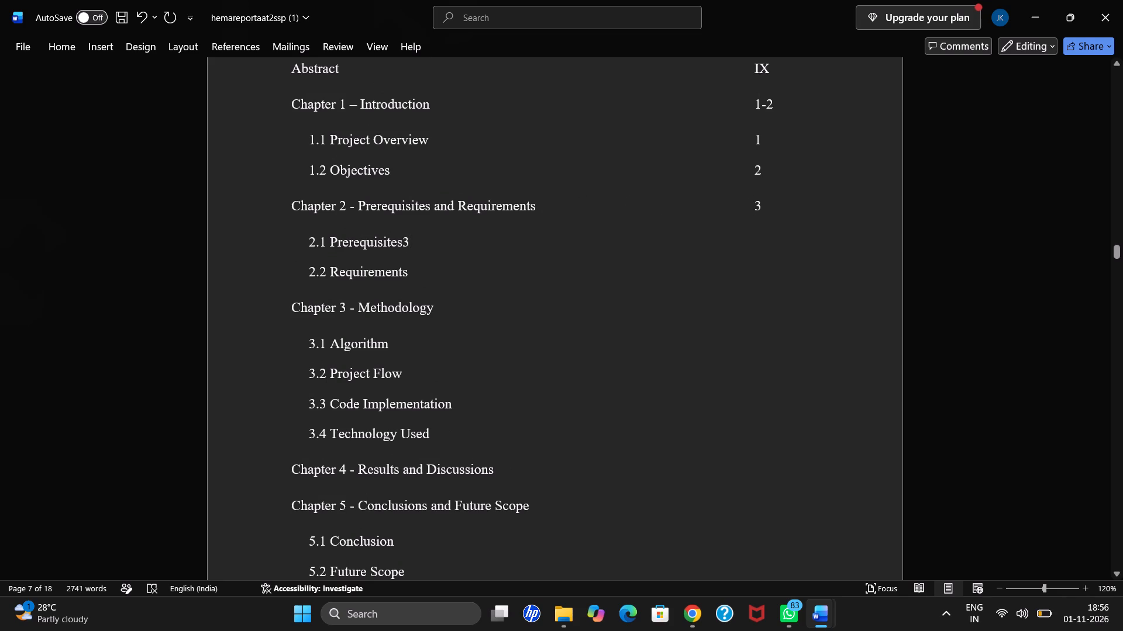
{"action": "key", "text": "Left"}
{"action": "key", "text": "Tab"}
{"action": "key", "text": "Tab"}
{"action": "key", "text": "Tab"}
{"action": "key", "text": "Tab"}
{"action": "key", "text": "Tab"}
{"action": "key", "text": "Tab"}
{"action": "key", "text": "Tab"}
{"action": "key", "text": "Tab"}
{"action": "key", "text": "Tab"}
{"action": "key", "text": "Tab"}
{"action": "key", "text": "BackSpace"}
Add page number 3 to the 2.2 Requirements entry, lined up beneath the Prerequisites' page number.
{"action": "left_click", "coordinate": [421, 278]}
{"action": "key", "text": "3"}
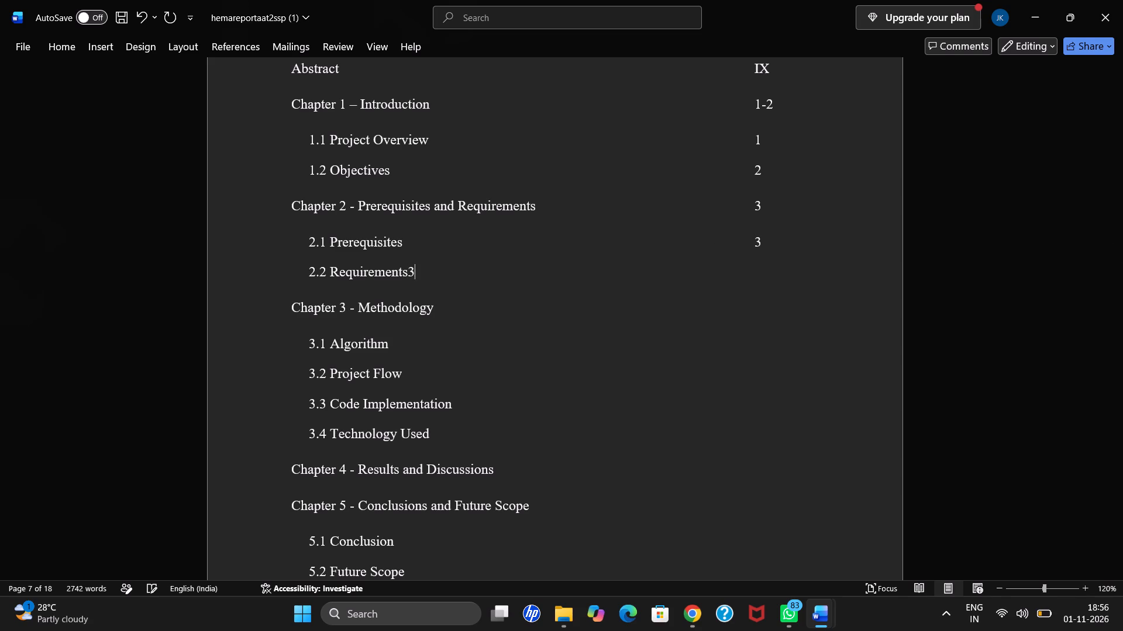
{"action": "key", "text": "Left"}
{"action": "key", "text": "Tab"}
{"action": "key", "text": "Tab"}
{"action": "key", "text": "Tab"}
{"action": "key", "text": "Tab"}
{"action": "key", "text": "Tab"}
{"action": "key", "text": "Tab"}
{"action": "key", "text": "Tab"}
{"action": "key", "text": "Tab"}
{"action": "key", "text": "Tab"}
Examine the Chapter 3 Methodology pages for their footer numbers and section locations, and return to the Table of Contents.
{"action": "scroll", "coordinate": [408, 372], "scroll_direction": "down", "scroll_amount": 16}
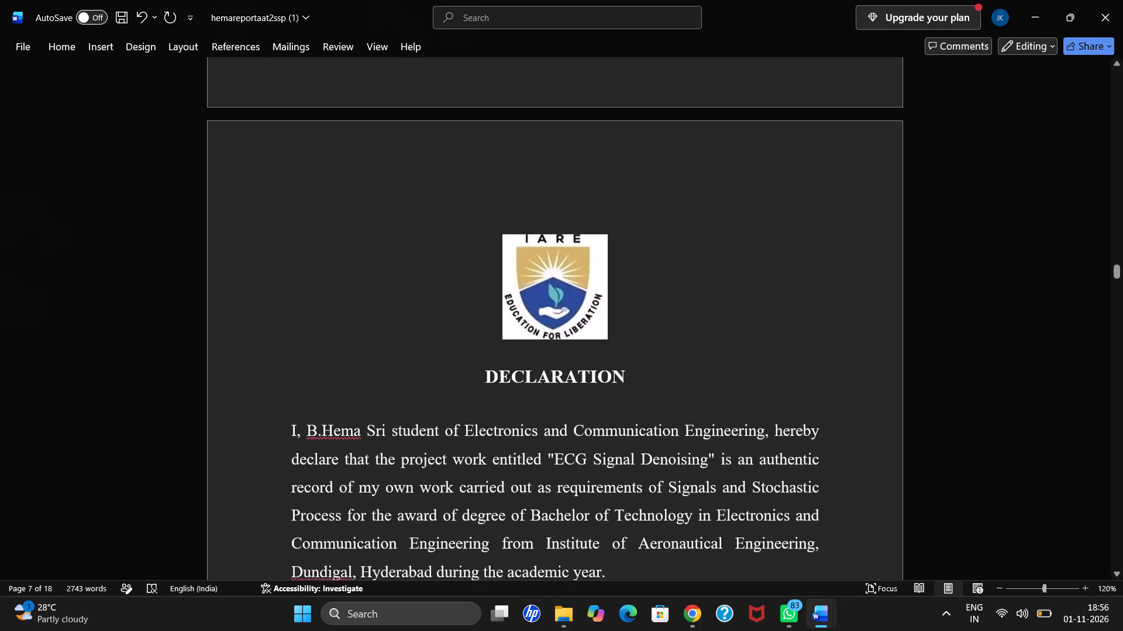
{"action": "scroll", "coordinate": [410, 370], "scroll_direction": "down", "scroll_amount": 20}
{"action": "scroll", "coordinate": [410, 370], "scroll_direction": "down", "scroll_amount": 20}
{"action": "scroll", "coordinate": [410, 370], "scroll_direction": "down", "scroll_amount": 10}
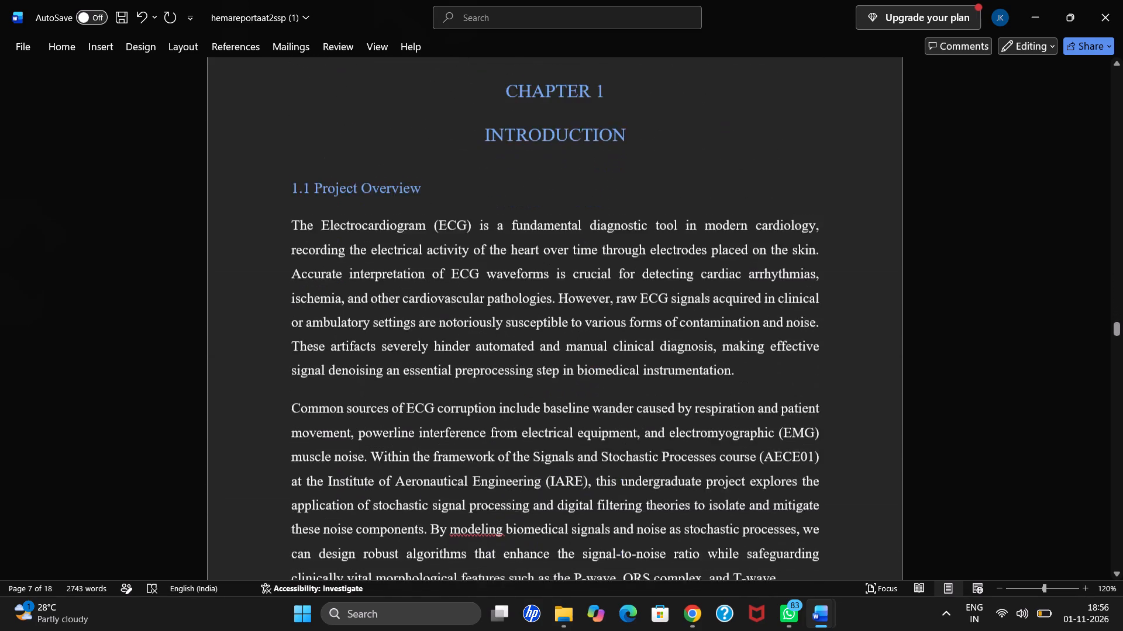
{"action": "scroll", "coordinate": [412, 373], "scroll_direction": "down", "scroll_amount": 11}
{"action": "scroll", "coordinate": [412, 373], "scroll_direction": "down", "scroll_amount": 10}
{"action": "scroll", "coordinate": [412, 373], "scroll_direction": "down", "scroll_amount": 11}
{"action": "scroll", "coordinate": [412, 373], "scroll_direction": "down", "scroll_amount": 10}
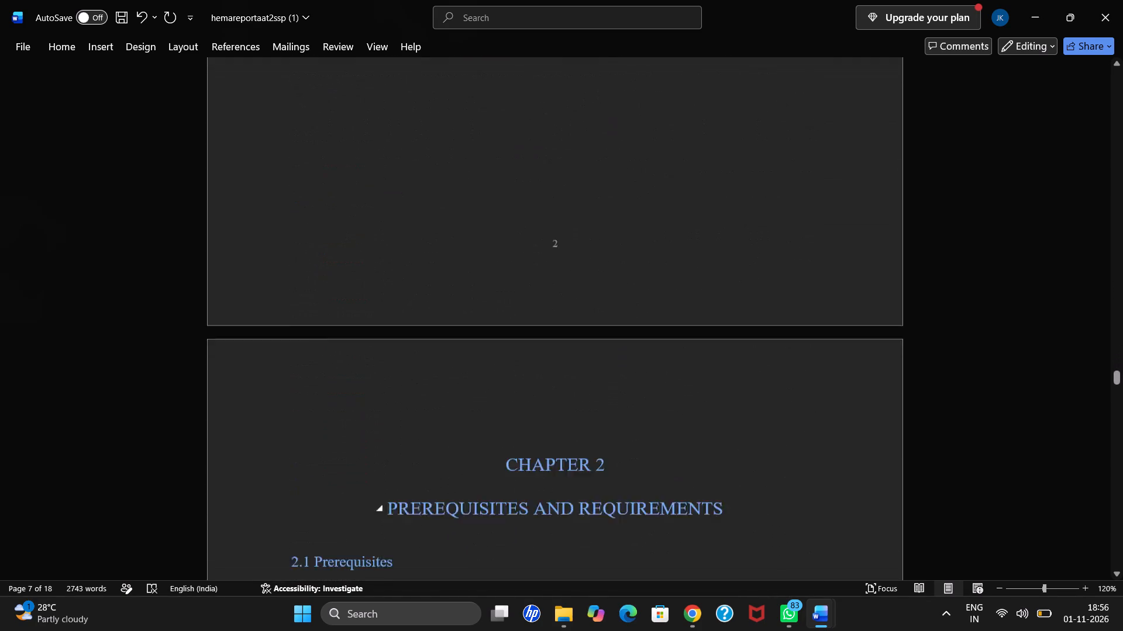
{"action": "scroll", "coordinate": [413, 372], "scroll_direction": "down", "scroll_amount": 20}
{"action": "scroll", "coordinate": [413, 372], "scroll_direction": "down", "scroll_amount": 6}
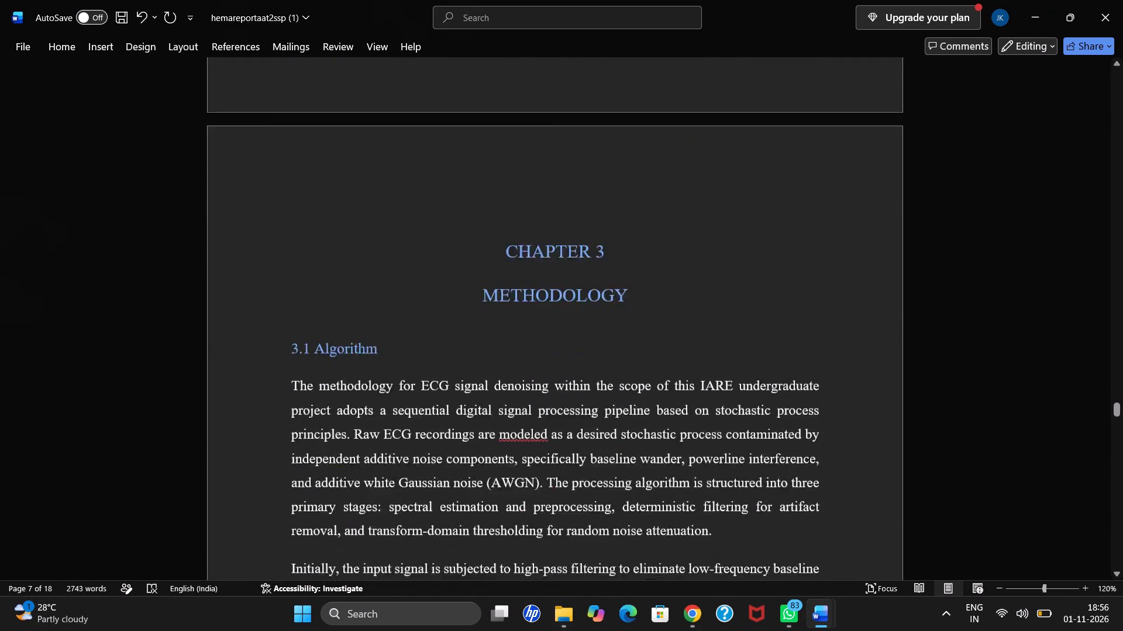
{"action": "scroll", "coordinate": [413, 372], "scroll_direction": "down", "scroll_amount": 12}
{"action": "scroll", "coordinate": [413, 372], "scroll_direction": "down", "scroll_amount": 19}
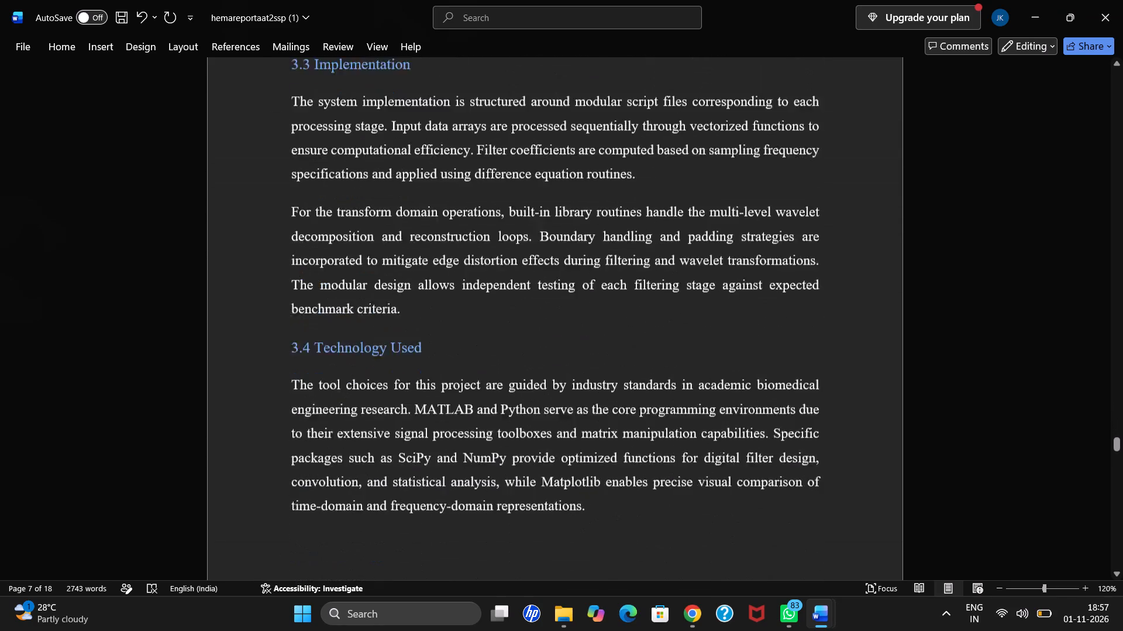
{"action": "scroll", "coordinate": [413, 372], "scroll_direction": "down", "scroll_amount": 12}
{"action": "scroll", "coordinate": [413, 372], "scroll_direction": "up", "scroll_amount": 9}
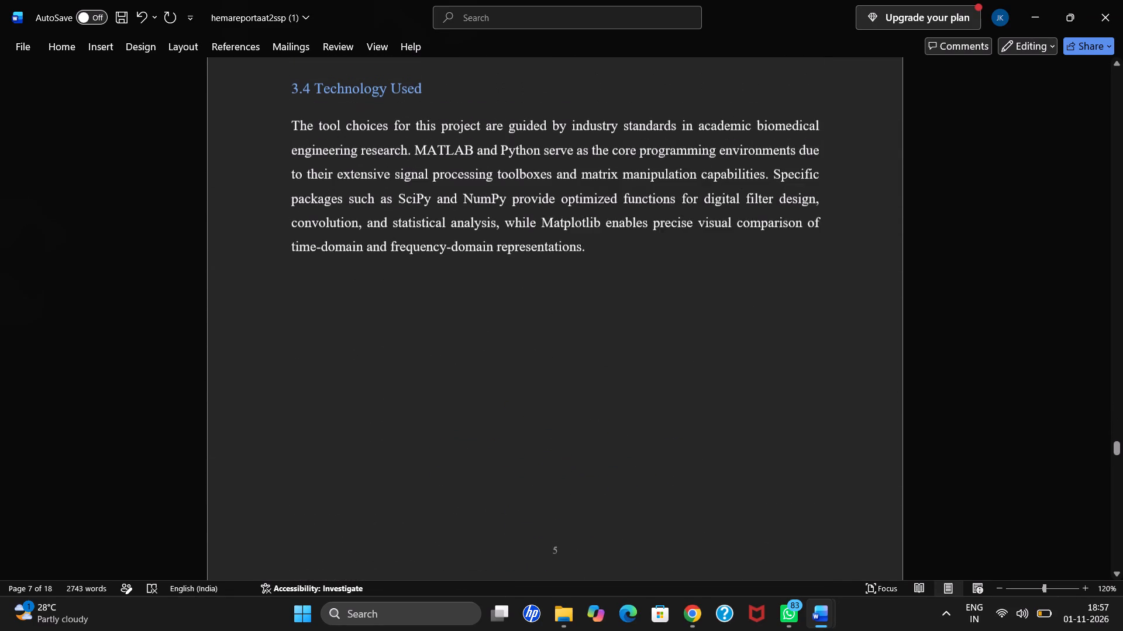
{"action": "middle_click", "coordinate": [1011, 367]}
{"action": "scroll", "coordinate": [1011, 365], "scroll_direction": "down", "scroll_amount": 1}
{"action": "middle_click", "coordinate": [994, 290]}
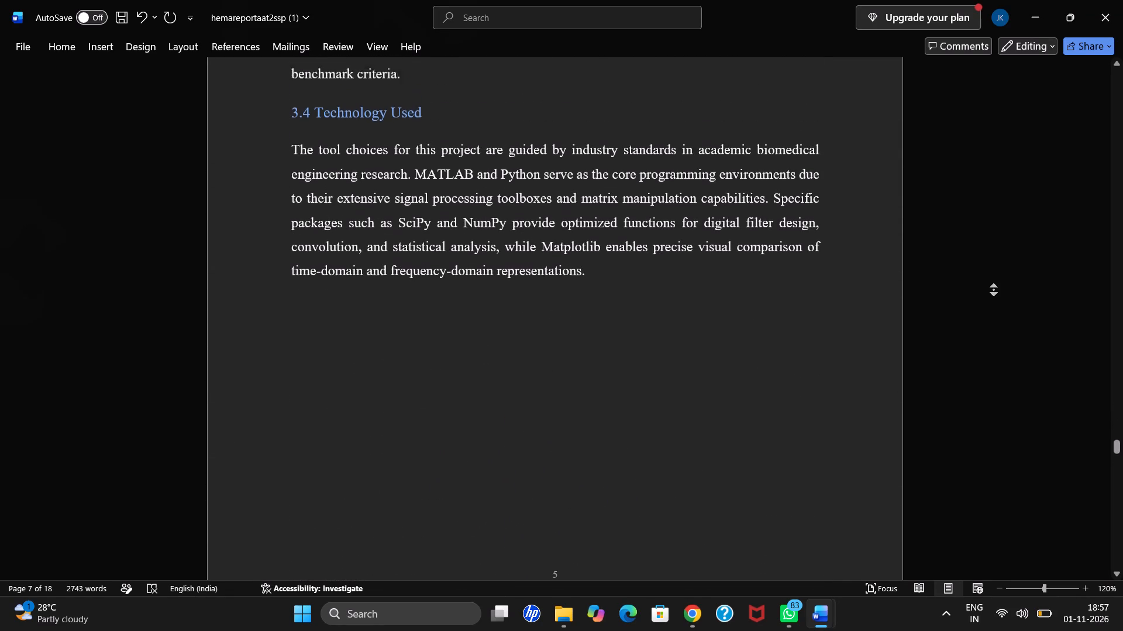
{"action": "scroll", "coordinate": [974, 221], "scroll_direction": "down", "scroll_amount": 1}
{"action": "middle_click", "coordinate": [974, 221]}
{"action": "scroll", "coordinate": [974, 221], "scroll_direction": "up", "scroll_amount": 15}
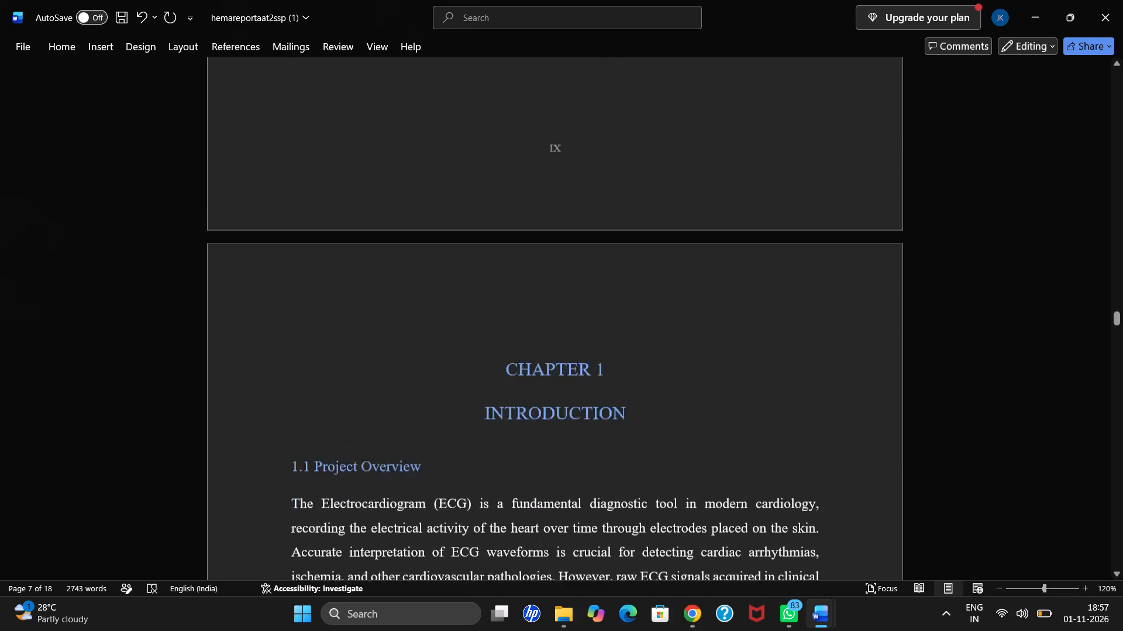
{"action": "scroll", "coordinate": [1011, 204], "scroll_direction": "up", "scroll_amount": 14}
{"action": "scroll", "coordinate": [1011, 206], "scroll_direction": "up", "scroll_amount": 19}
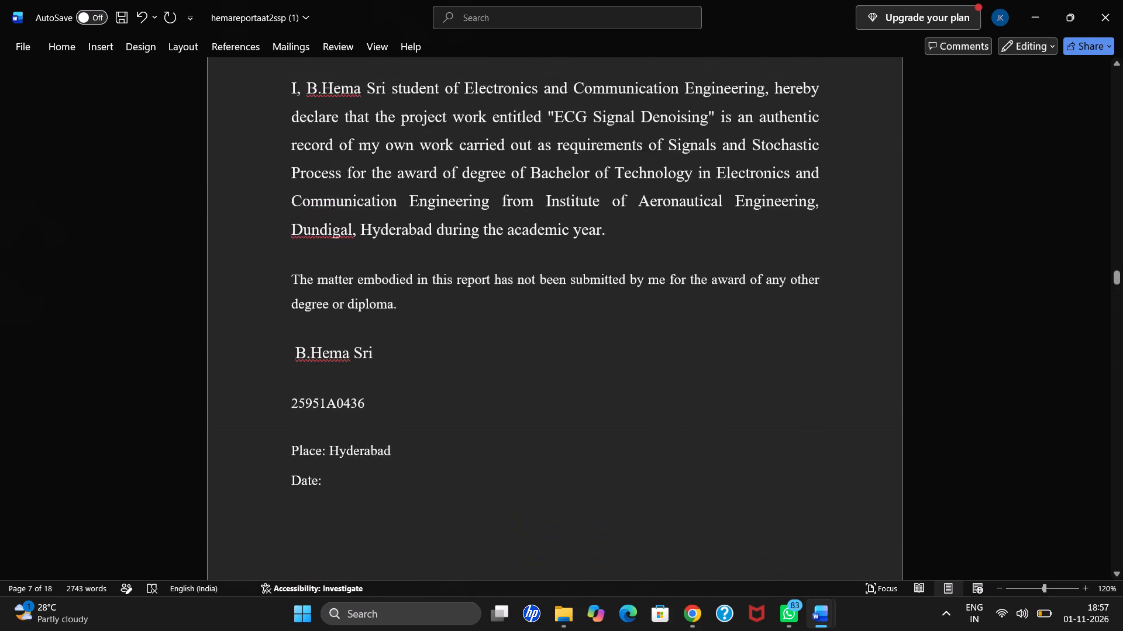
{"action": "scroll", "coordinate": [994, 206], "scroll_direction": "up", "scroll_amount": 9}
{"action": "scroll", "coordinate": [994, 204], "scroll_direction": "down", "scroll_amount": 12}
{"action": "scroll", "coordinate": [994, 202], "scroll_direction": "up", "scroll_amount": 11}
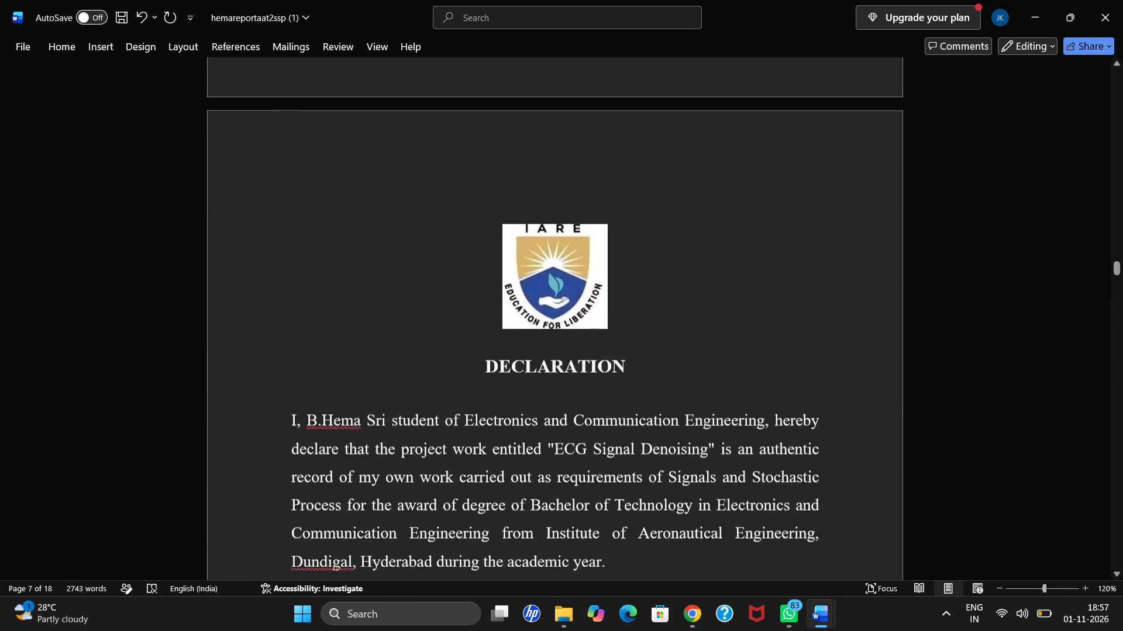
{"action": "scroll", "coordinate": [993, 199], "scroll_direction": "up", "scroll_amount": 9}
{"action": "scroll", "coordinate": [626, 245], "scroll_direction": "up", "scroll_amount": 4}
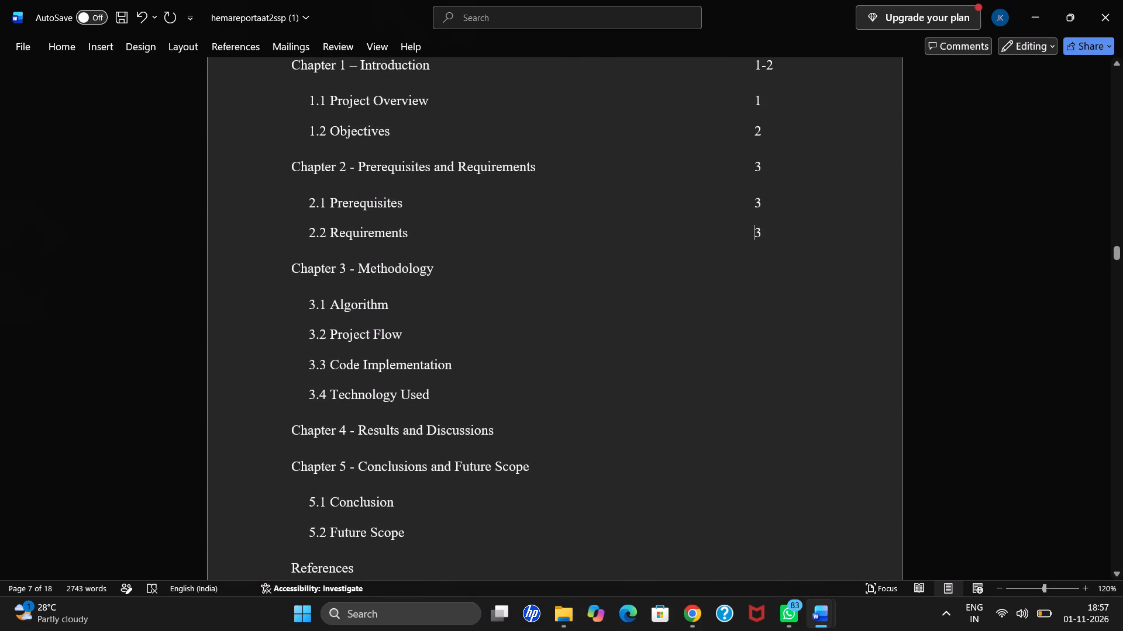
Add page range 4-5 to the Chapter 3 Methodology entry in the Table of Contents, lined up with the page numbers above.
{"action": "left_click", "coordinate": [446, 271]}
{"action": "type", "text": "4-5"}
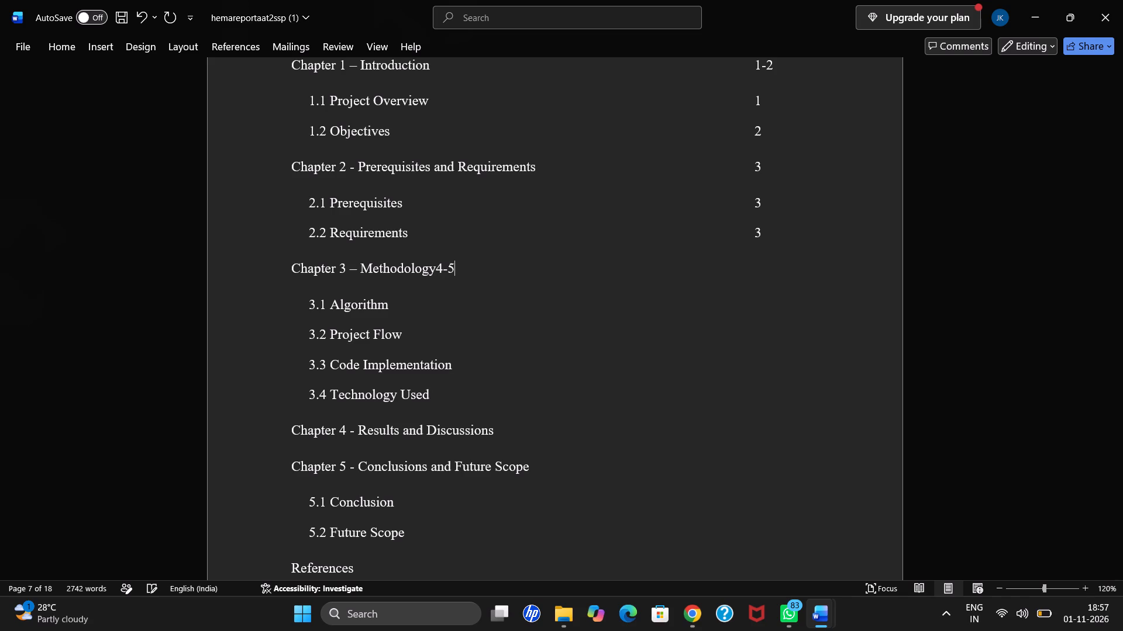
{"action": "key", "text": "Left"}
{"action": "key", "text": "Left"}
{"action": "key", "text": "Left"}
{"action": "key", "text": "Tab"}
{"action": "key", "text": "Tab"}
{"action": "key", "text": "Tab"}
{"action": "key", "text": "Tab"}
{"action": "key", "text": "Tab"}
{"action": "key", "text": "Tab"}
{"action": "key", "text": "Tab"}
{"action": "key", "text": "Tab"}
Add page number 4 to the 3.1 Algorithm entry, lined up beneath Chapter 3's page range.
{"action": "key", "text": "Down"}
{"action": "key", "text": "4"}
{"action": "key", "text": "Left"}
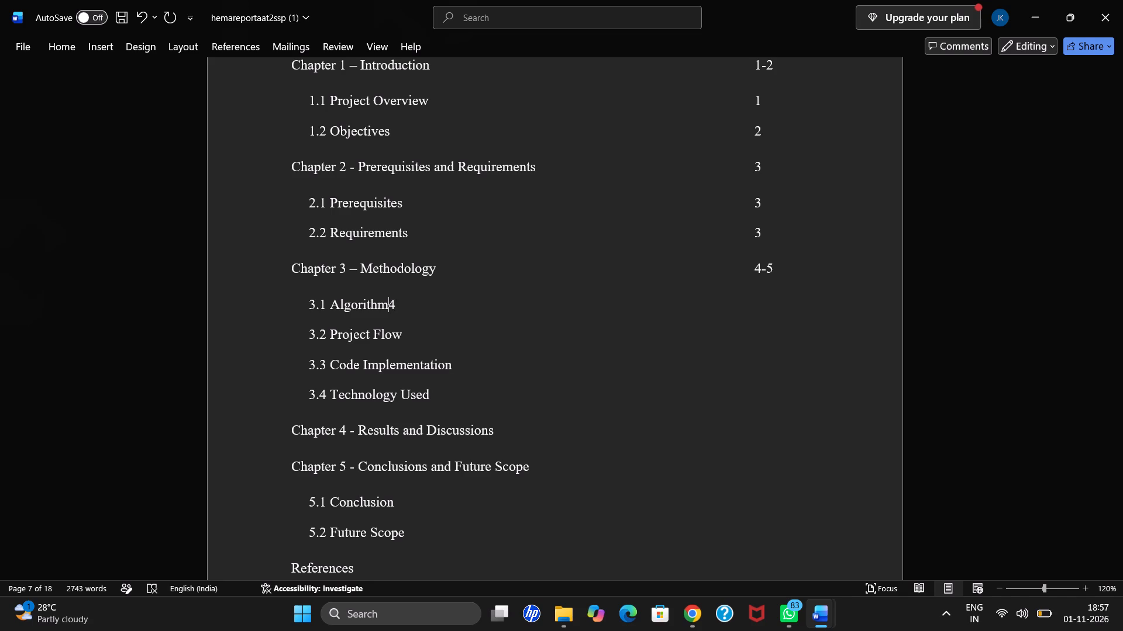
{"action": "key", "text": "Tab"}
{"action": "key", "text": "Tab"}
{"action": "key", "text": "Tab"}
{"action": "key", "text": "Tab"}
{"action": "key", "text": "Tab"}
{"action": "key", "text": "Tab"}
{"action": "key", "text": "Tab"}
{"action": "key", "text": "Tab"}
{"action": "key", "text": "Tab"}
{"action": "key", "text": "Tab"}
Add page number 5 to the 3.2 Project Flow entry, lined up beneath the Algorithm's page number.
{"action": "key", "text": "Down"}
{"action": "key", "text": "5"}
{"action": "key", "text": "Left"}
{"action": "key", "text": "Tab"}
{"action": "key", "text": "Tab"}
{"action": "key", "text": "Tab"}
{"action": "key", "text": "Tab"}
{"action": "key", "text": "Tab"}
{"action": "key", "text": "Tab"}
{"action": "key", "text": "Tab"}
{"action": "key", "text": "Tab"}
{"action": "key", "text": "Tab"}
{"action": "key", "text": "Tab"}
{"action": "key", "text": "Tab"}
{"action": "key", "text": "Tab"}
{"action": "key", "text": "Tab"}
{"action": "key", "text": "BackSpace"}
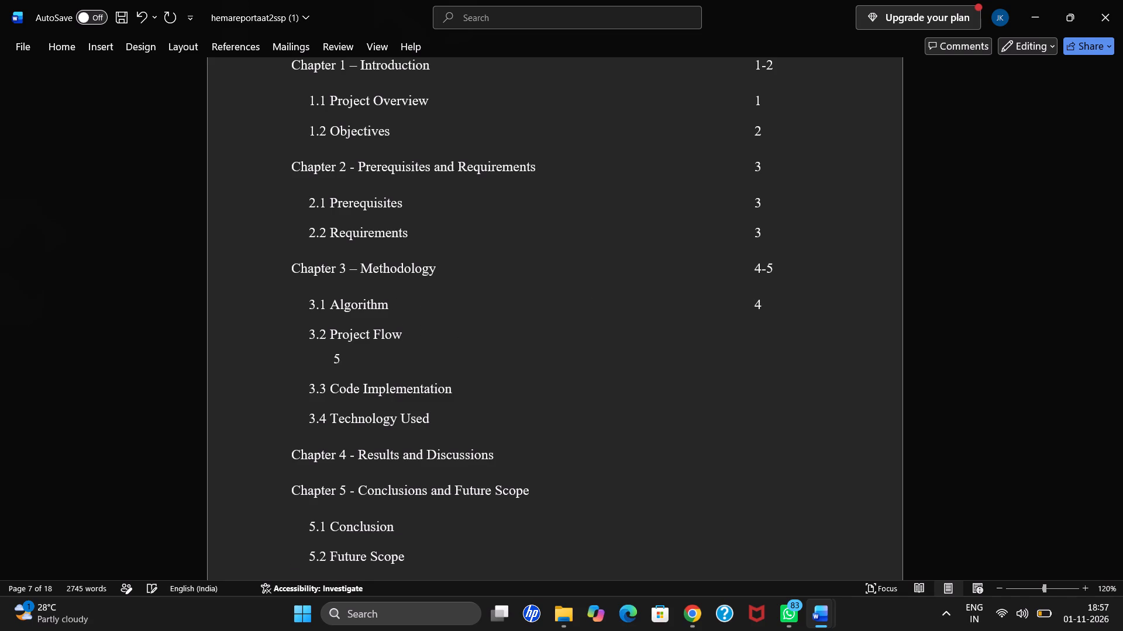
{"action": "key", "text": "BackSpace"}
{"action": "key", "text": "BackSpace"}
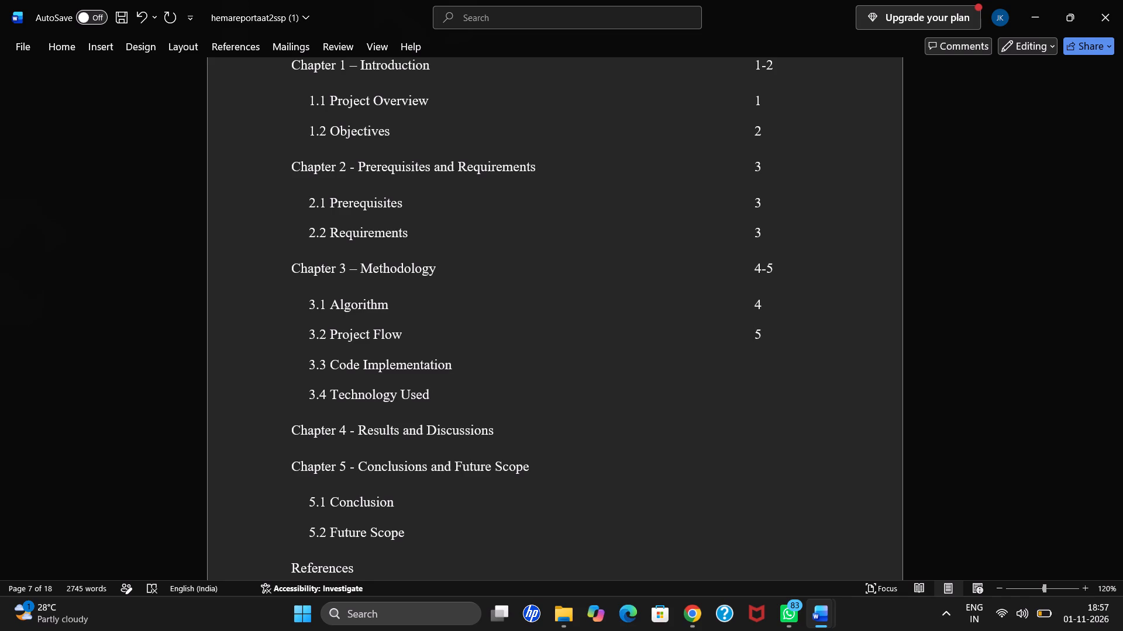
Change the 3.2 Project Flow entry's page number to 4.
{"action": "key", "text": "Right"}
{"action": "key", "text": "BackSpace"}
{"action": "key", "text": "4"}
Add page number 5 to the 3.3 Code Implementation entry, lined up beneath the Project Flow's page number.
{"action": "key", "text": "Down"}
{"action": "key", "text": "Tab"}
{"action": "key", "text": "Tab"}
{"action": "key", "text": "Tab"}
{"action": "key", "text": "Tab"}
{"action": "key", "text": "Tab"}
{"action": "key", "text": "Tab"}
{"action": "key", "text": "Tab"}
{"action": "key", "text": "Tab"}
{"action": "key", "text": "5"}
Add page number 5 to the 3.4 Technology Used entry, lined up beneath the Code Implementation's page number.
{"action": "key", "text": "Down"}
{"action": "key", "text": "5"}
{"action": "key", "text": "Left"}
{"action": "key", "text": "Tab"}
{"action": "key", "text": "Tab"}
{"action": "key", "text": "Tab"}
{"action": "key", "text": "Tab"}
{"action": "key", "text": "Tab"}
{"action": "key", "text": "Tab"}
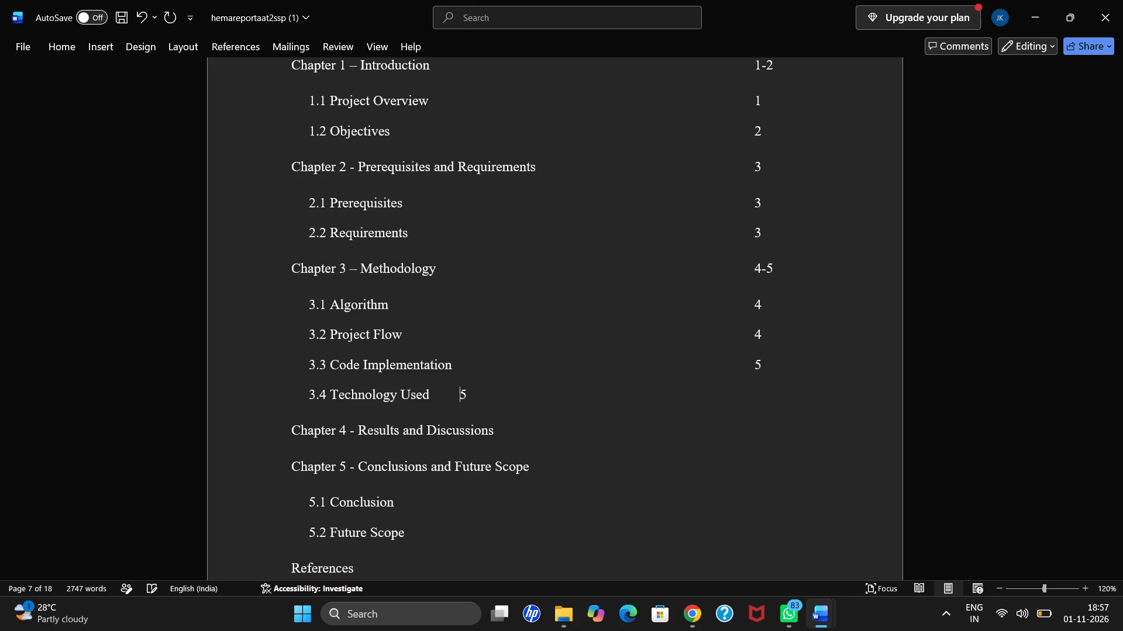
{"action": "key", "text": "Tab"}
{"action": "key", "text": "Tab"}
{"action": "key", "text": "Tab"}
{"action": "key", "text": "BackSpace"}
Extend the Chapter 2 Prerequisites and Requirements entry's page number to the range 3-3.
{"action": "scroll", "coordinate": [745, 266], "scroll_direction": "up", "scroll_amount": 6}
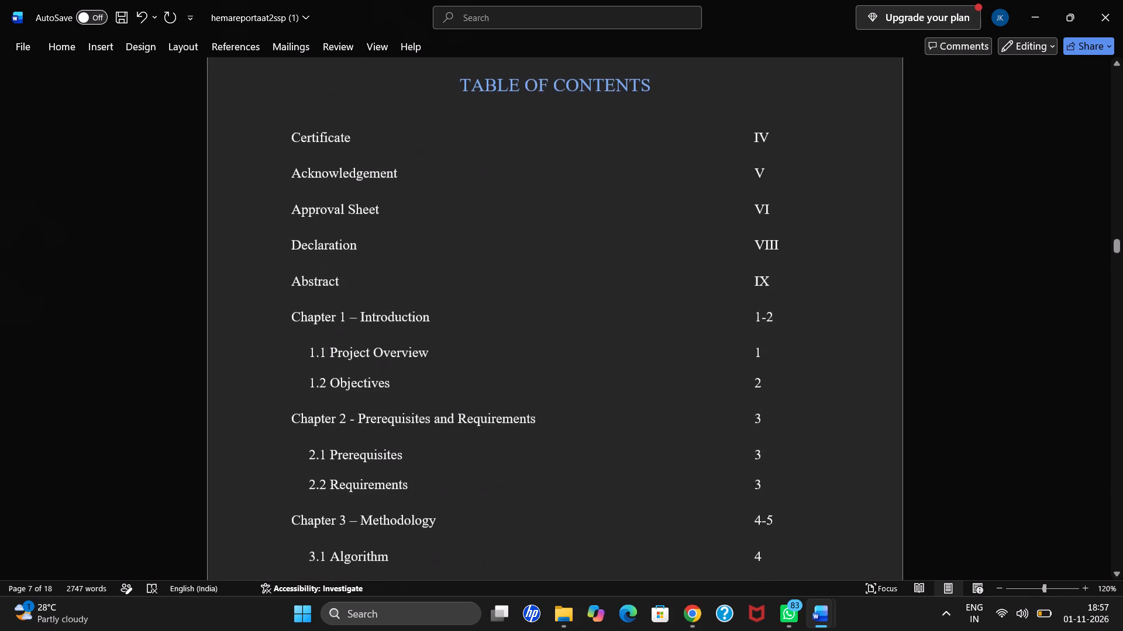
{"action": "scroll", "coordinate": [746, 262], "scroll_direction": "down", "scroll_amount": 12}
{"action": "scroll", "coordinate": [742, 254], "scroll_direction": "up", "scroll_amount": 5}
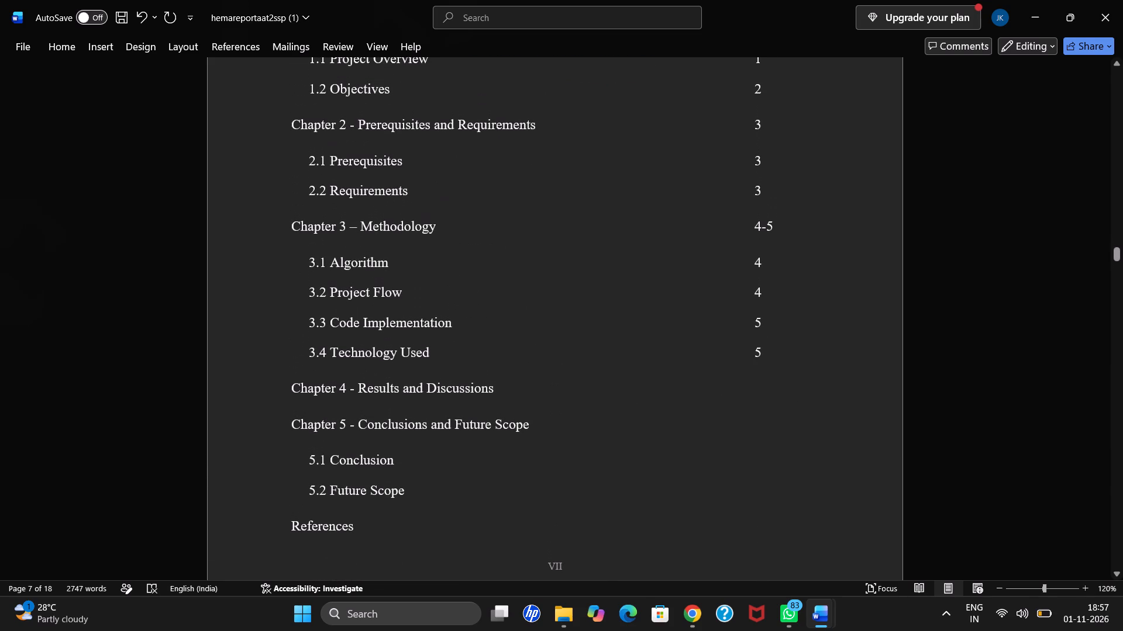
{"action": "left_click", "coordinate": [770, 124]}
{"action": "key", "text": "minus"}
{"action": "key", "text": "3"}
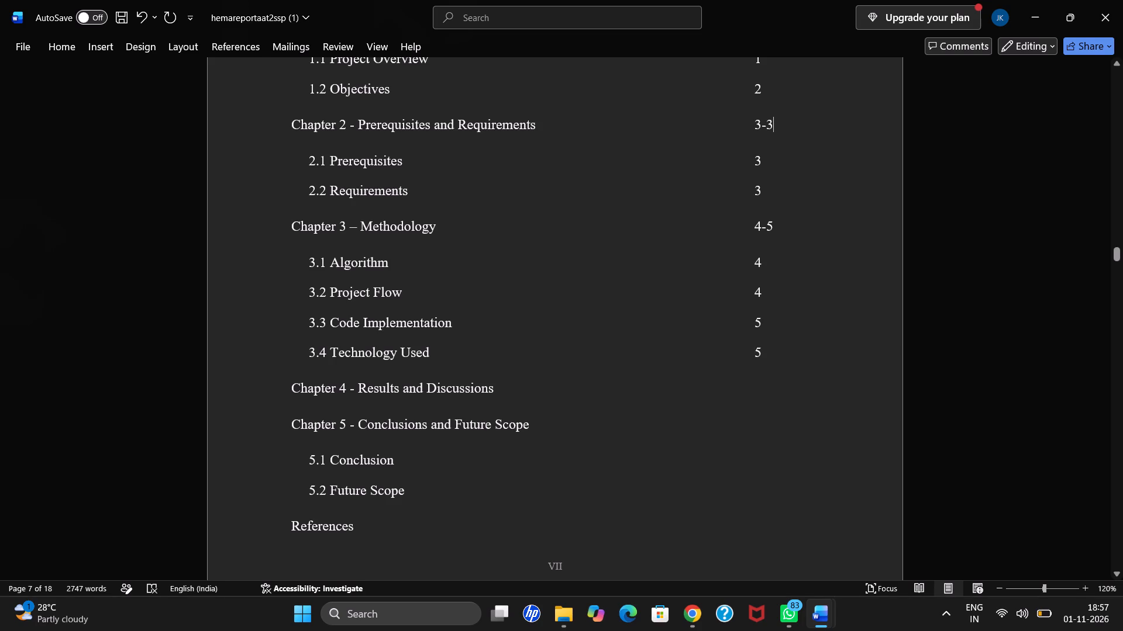
Examine the Chapter 4 and Chapter 5 pages for their footer numbers, and return to the Table of Contents.
{"action": "scroll", "coordinate": [869, 338], "scroll_direction": "down", "scroll_amount": 5}
{"action": "scroll", "coordinate": [870, 339], "scroll_direction": "up", "scroll_amount": 10}
{"action": "scroll", "coordinate": [916, 143], "scroll_direction": "down", "scroll_amount": 3}
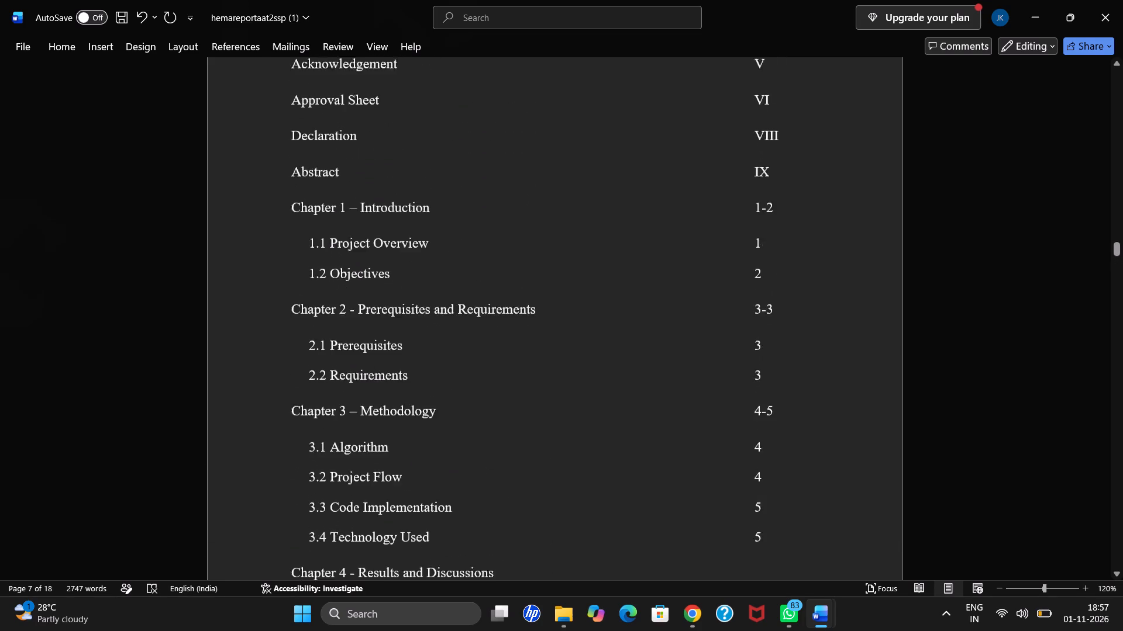
{"action": "scroll", "coordinate": [916, 143], "scroll_direction": "down", "scroll_amount": 19}
{"action": "middle_click", "coordinate": [950, 224]}
{"action": "scroll", "coordinate": [952, 225], "scroll_direction": "down", "scroll_amount": 1}
{"action": "middle_click", "coordinate": [927, 360]}
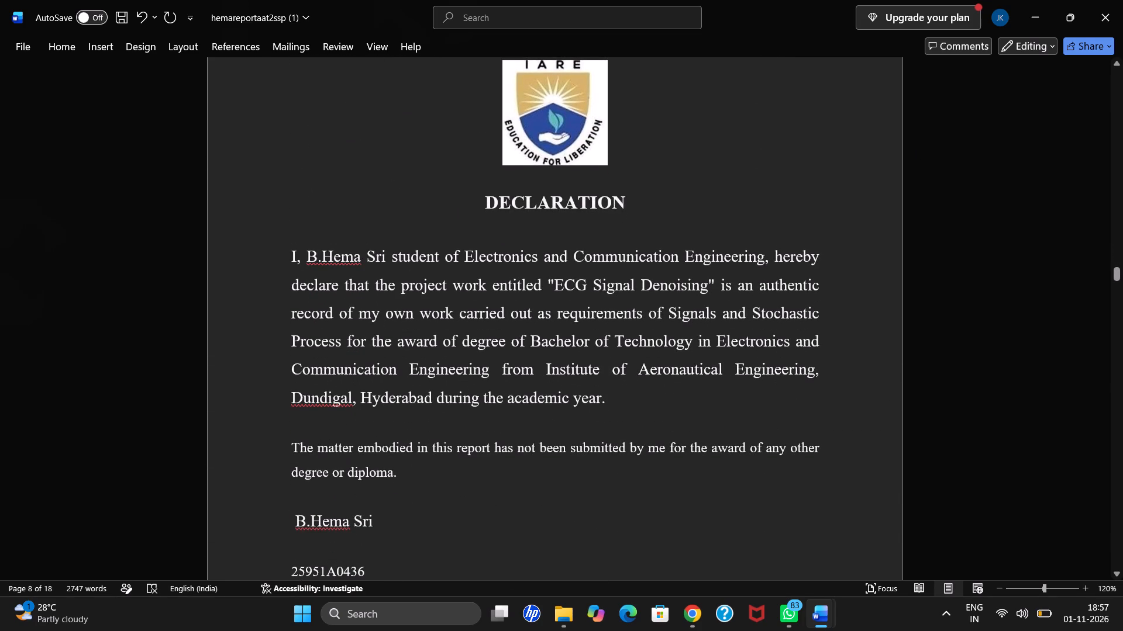
{"action": "scroll", "coordinate": [779, 453], "scroll_direction": "down", "scroll_amount": 1}
{"action": "middle_click", "coordinate": [779, 452]}
{"action": "scroll", "coordinate": [779, 452], "scroll_direction": "up", "scroll_amount": 10}
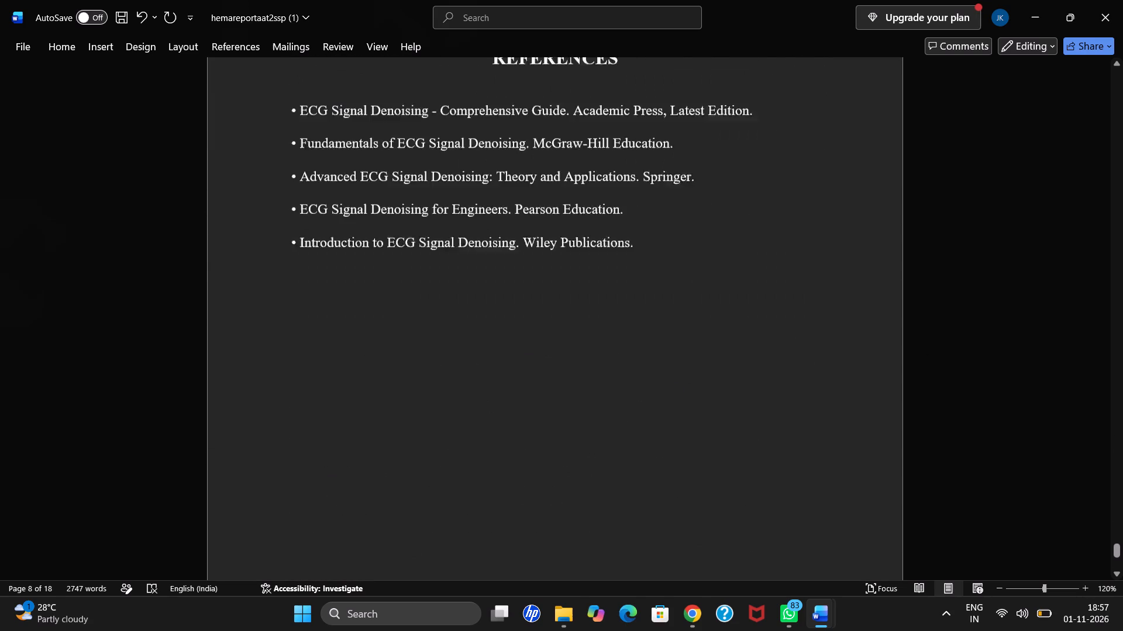
{"action": "scroll", "coordinate": [781, 442], "scroll_direction": "up", "scroll_amount": 9}
{"action": "scroll", "coordinate": [782, 442], "scroll_direction": "up", "scroll_amount": 19}
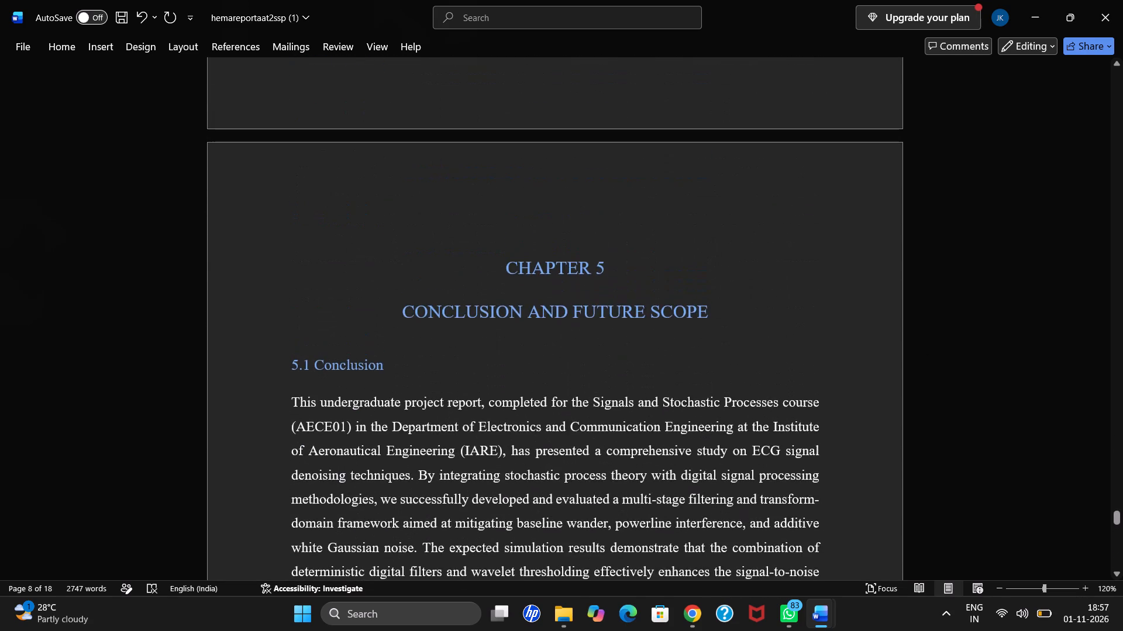
{"action": "scroll", "coordinate": [782, 442], "scroll_direction": "up", "scroll_amount": 18}
{"action": "scroll", "coordinate": [782, 442], "scroll_direction": "up", "scroll_amount": 12}
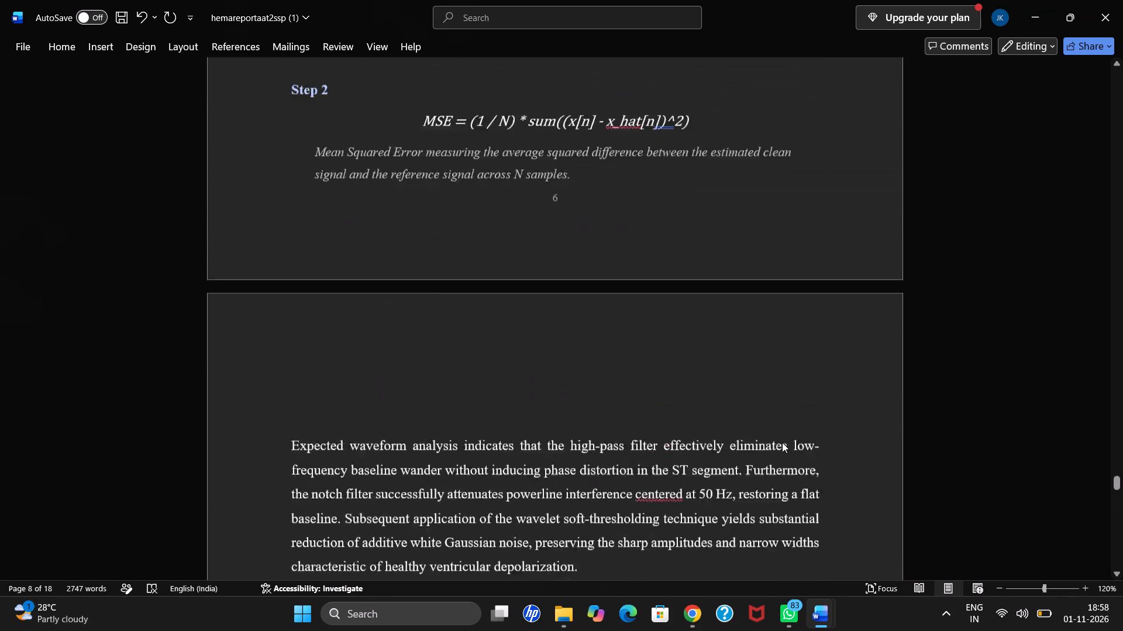
{"action": "scroll", "coordinate": [782, 442], "scroll_direction": "up", "scroll_amount": 15}
{"action": "scroll", "coordinate": [782, 442], "scroll_direction": "down", "scroll_amount": 9}
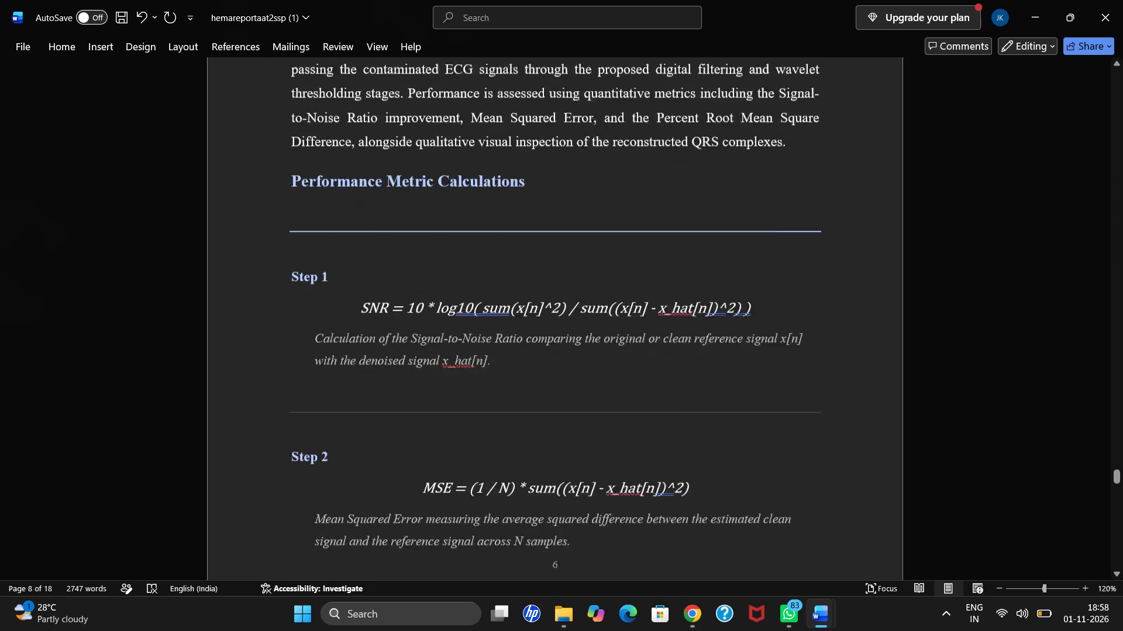
{"action": "scroll", "coordinate": [781, 438], "scroll_direction": "down", "scroll_amount": 19}
{"action": "scroll", "coordinate": [781, 438], "scroll_direction": "down", "scroll_amount": 5}
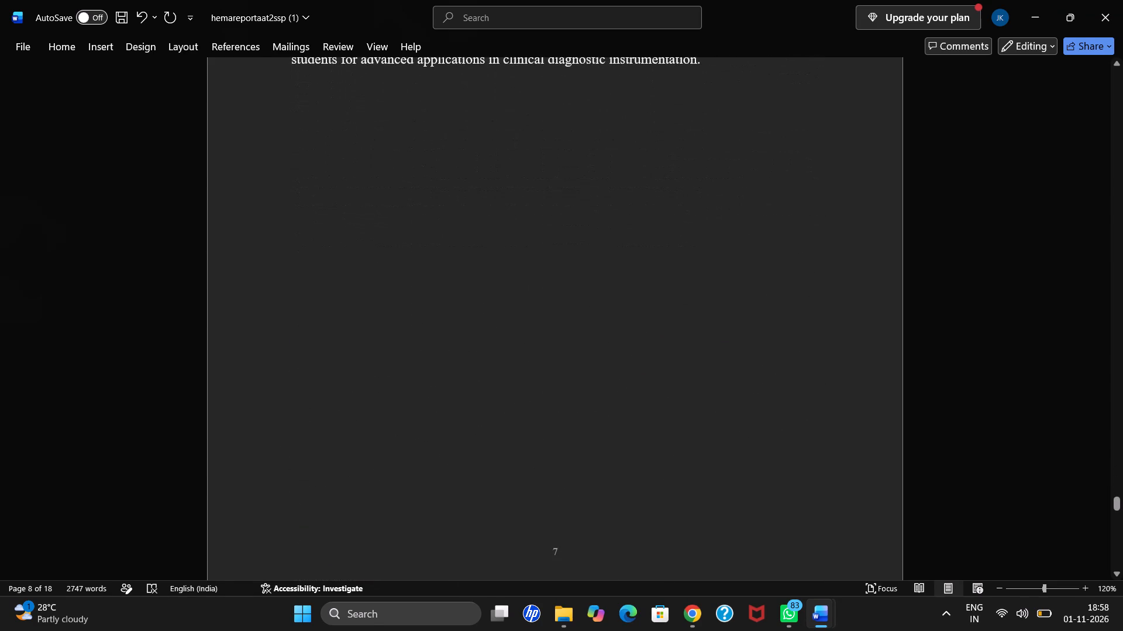
{"action": "middle_click", "coordinate": [991, 362]}
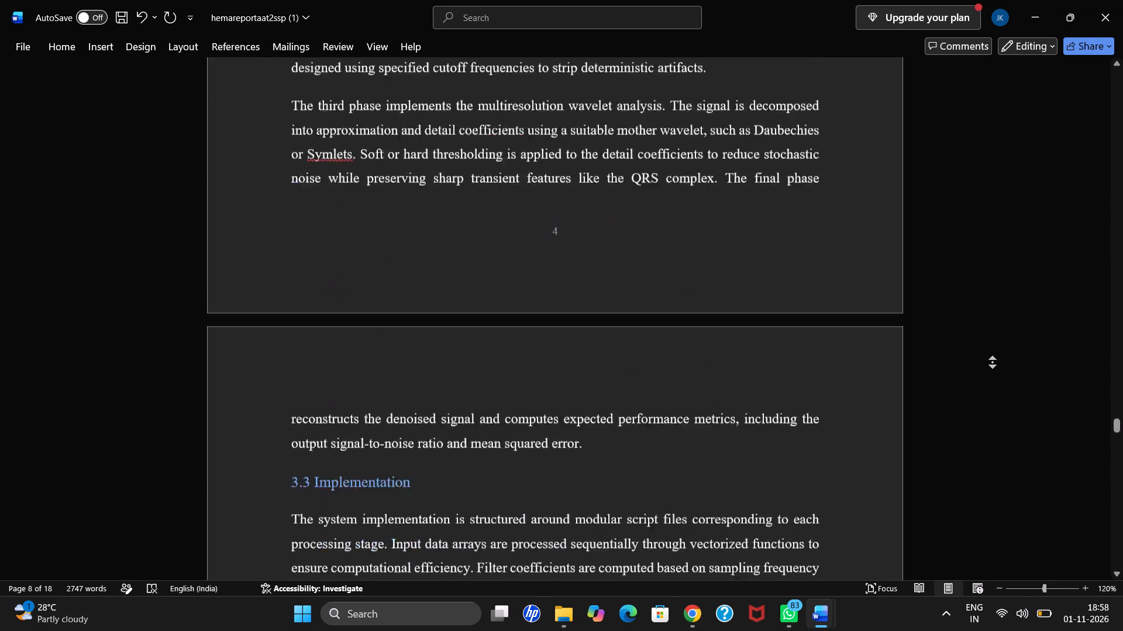
{"action": "scroll", "coordinate": [985, 248], "scroll_direction": "up", "scroll_amount": 1}
{"action": "middle_click", "coordinate": [985, 252]}
{"action": "scroll", "coordinate": [985, 252], "scroll_direction": "up", "scroll_amount": 9}
{"action": "scroll", "coordinate": [982, 262], "scroll_direction": "up", "scroll_amount": 13}
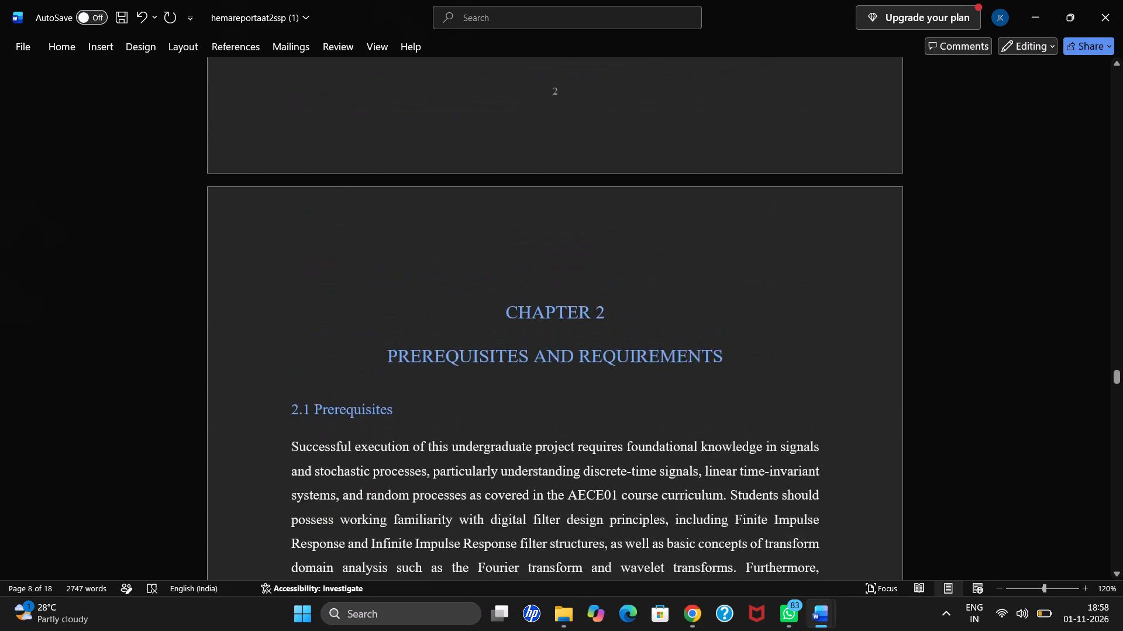
{"action": "scroll", "coordinate": [982, 262], "scroll_direction": "up", "scroll_amount": 20}
{"action": "scroll", "coordinate": [982, 262], "scroll_direction": "up", "scroll_amount": 16}
{"action": "scroll", "coordinate": [982, 262], "scroll_direction": "up", "scroll_amount": 8}
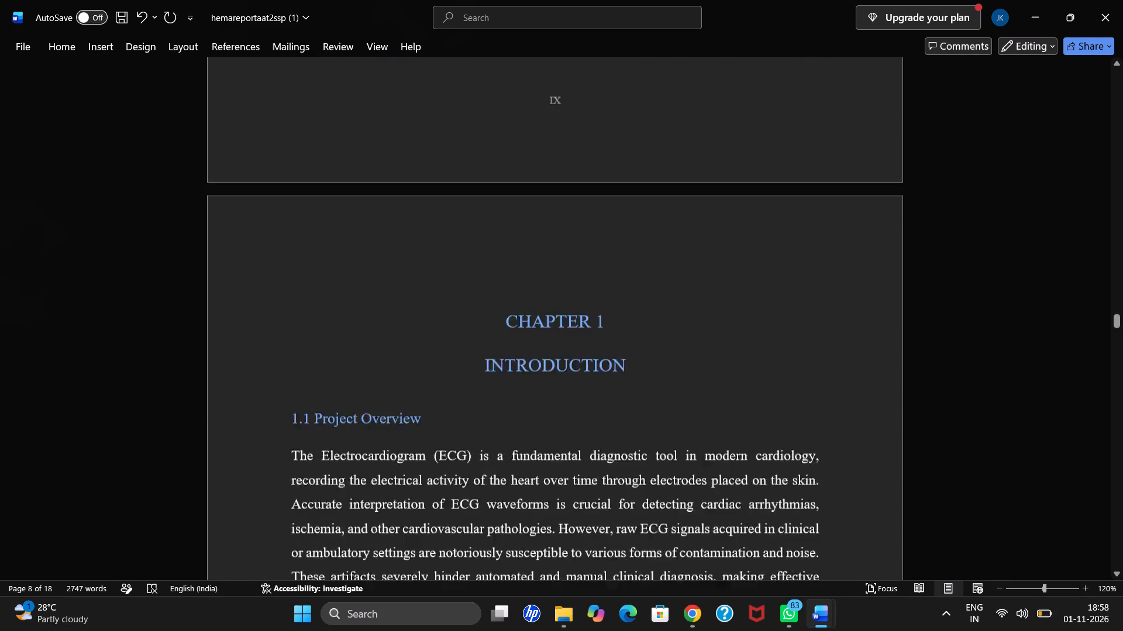
{"action": "scroll", "coordinate": [982, 262], "scroll_direction": "up", "scroll_amount": 20}
{"action": "scroll", "coordinate": [982, 262], "scroll_direction": "up", "scroll_amount": 20}
{"action": "scroll", "coordinate": [982, 262], "scroll_direction": "up", "scroll_amount": 12}
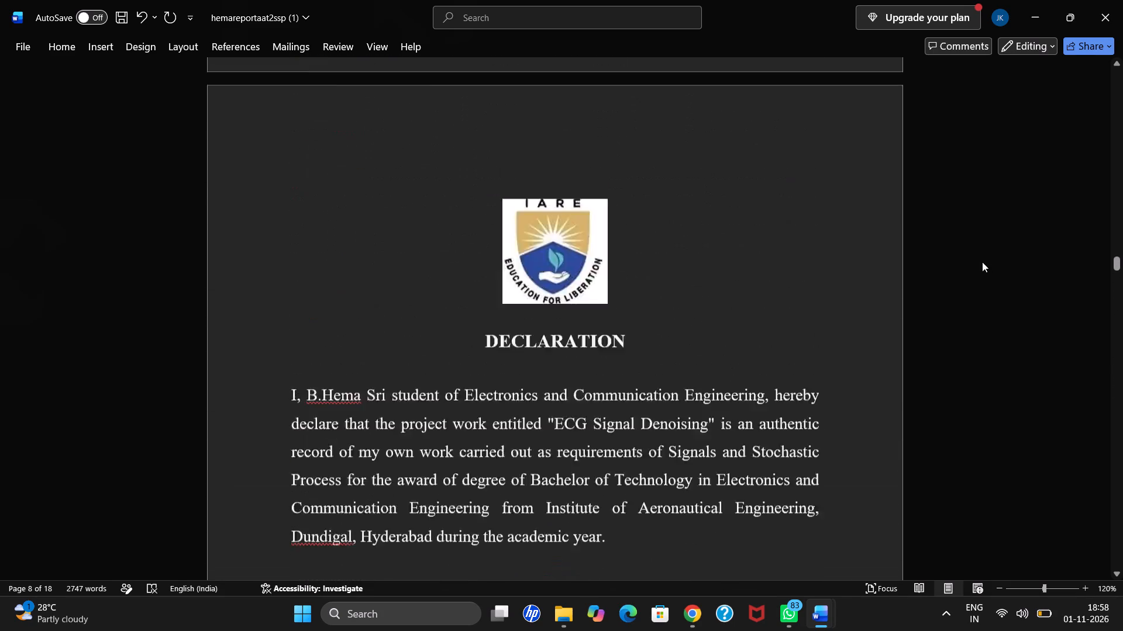
{"action": "scroll", "coordinate": [982, 262], "scroll_direction": "up", "scroll_amount": 10}
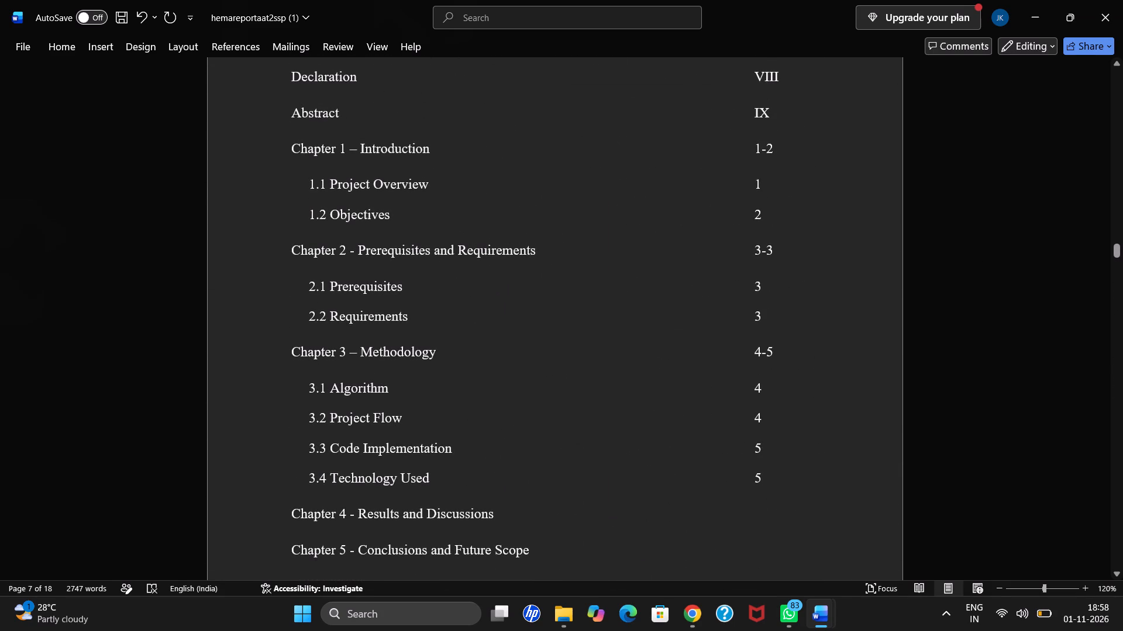
Add the page number to the Chapter 4 Results and Discussions entry in the Table of Contents.
{"action": "left_click", "coordinate": [546, 514]}
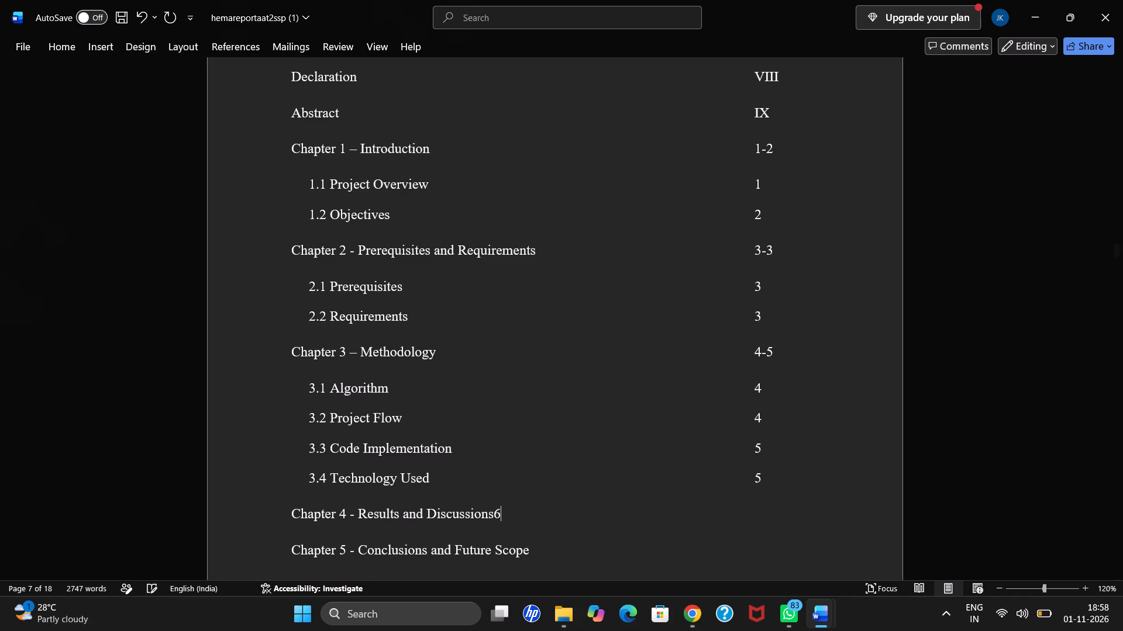